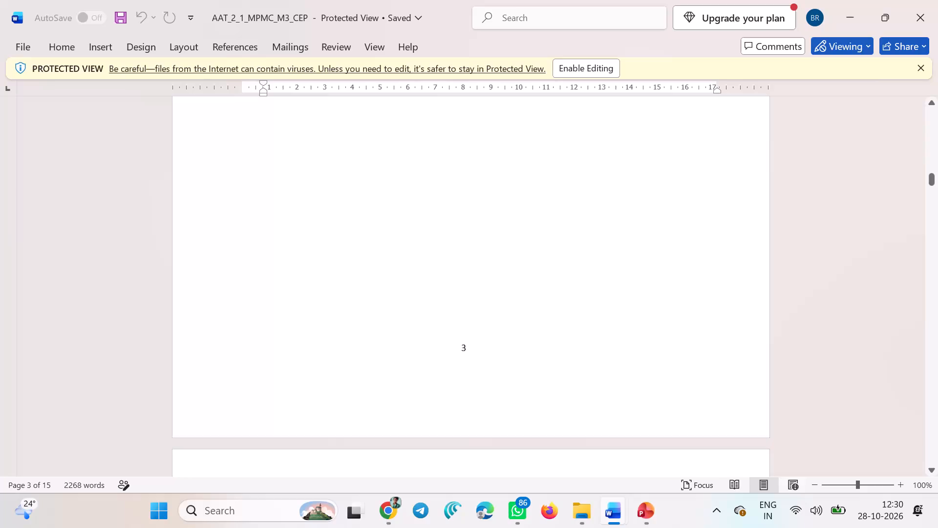
Look through the report from the declaration page and title page to the index and the Abstract section.
{"action": "scroll", "coordinate": [440, 412], "scroll_direction": "down", "scroll_amount": 4}
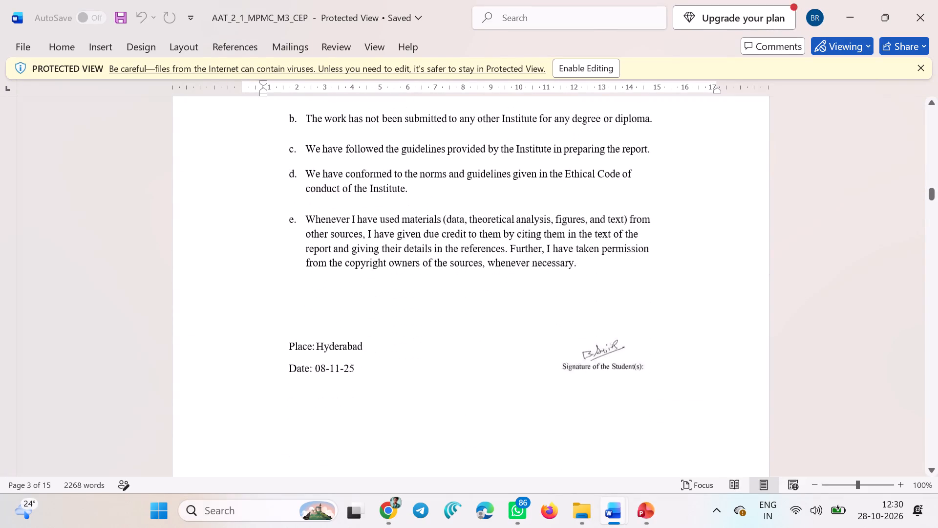
{"action": "scroll", "coordinate": [440, 412], "scroll_direction": "down", "scroll_amount": 6}
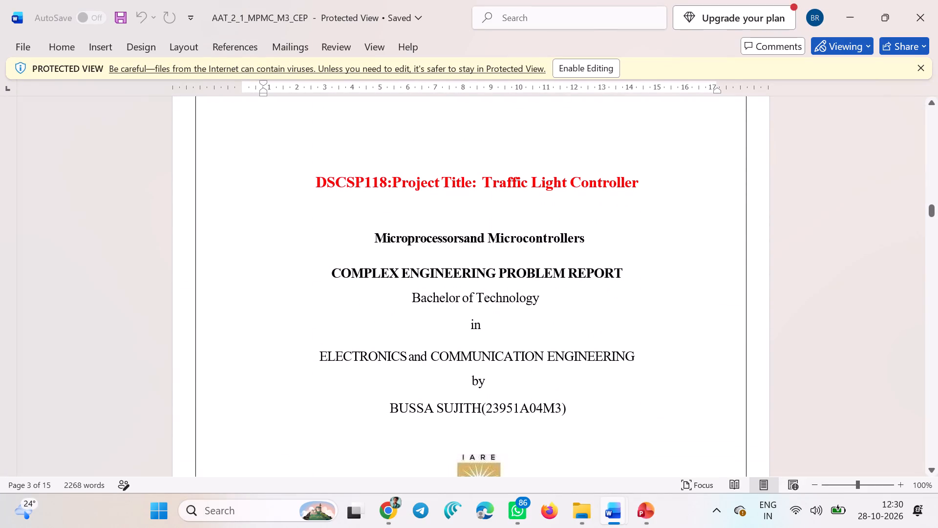
{"action": "scroll", "coordinate": [440, 412], "scroll_direction": "down", "scroll_amount": 1}
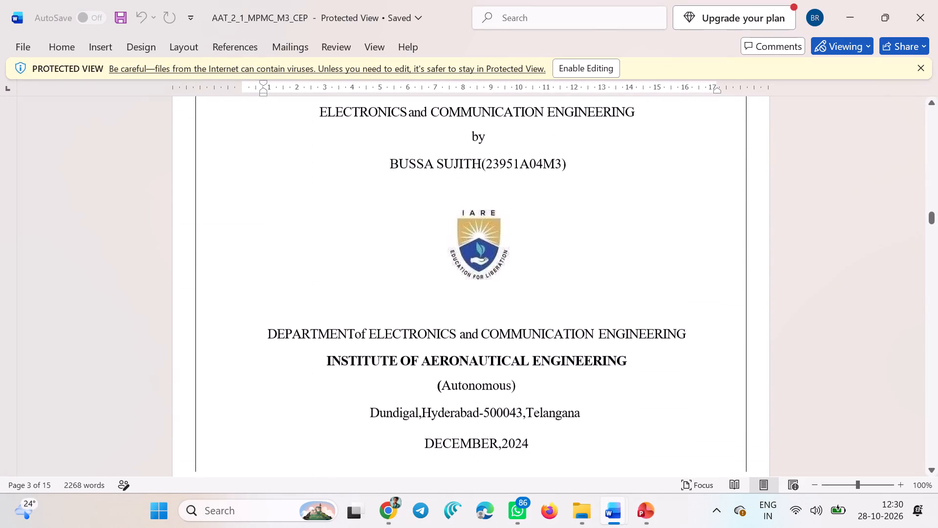
{"action": "scroll", "coordinate": [440, 412], "scroll_direction": "down", "scroll_amount": 6}
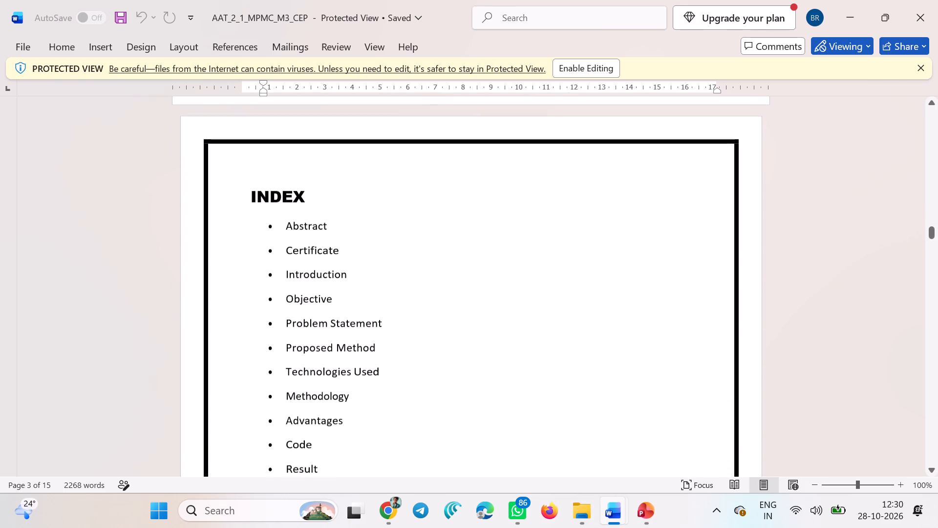
{"action": "scroll", "coordinate": [440, 412], "scroll_direction": "down", "scroll_amount": 7}
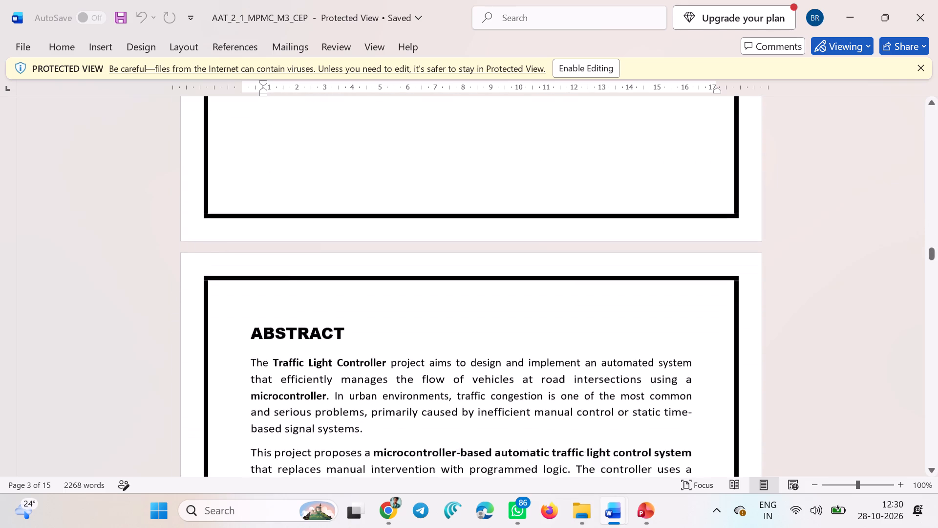
{"action": "scroll", "coordinate": [440, 412], "scroll_direction": "down", "scroll_amount": 1}
{"action": "scroll", "coordinate": [440, 412], "scroll_direction": "up", "scroll_amount": 1}
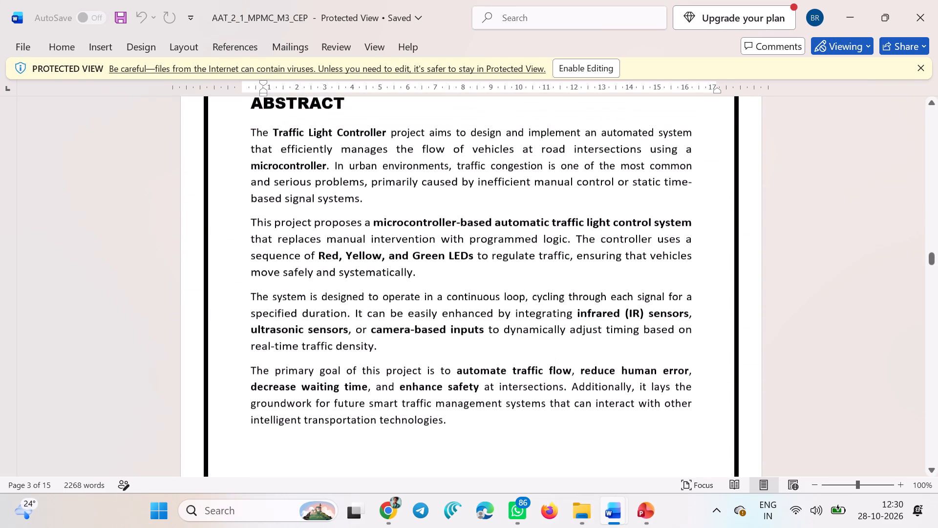
{"action": "scroll", "coordinate": [440, 412], "scroll_direction": "up", "scroll_amount": 1}
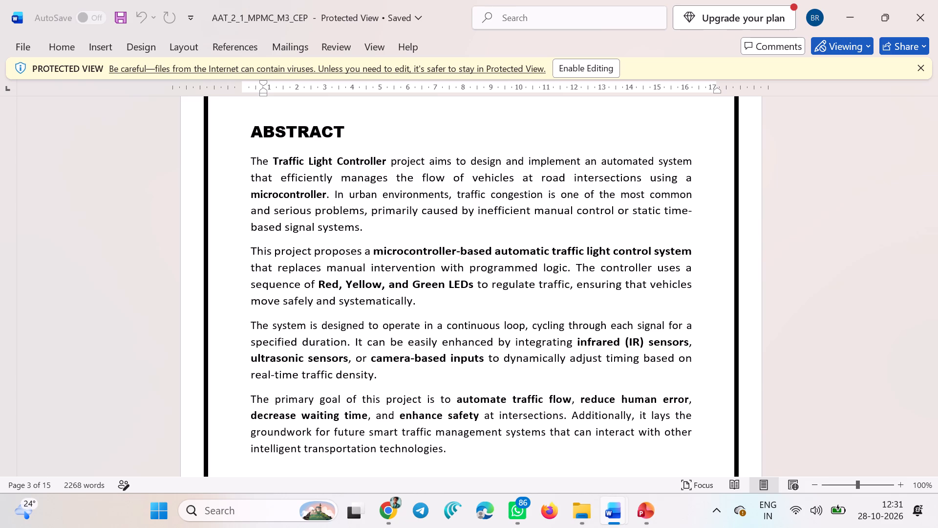
Examine the INDEX list and the introduction and OBJECTIVE sections of the traffic light controller report.
{"action": "scroll", "coordinate": [440, 412], "scroll_direction": "up", "scroll_amount": 3}
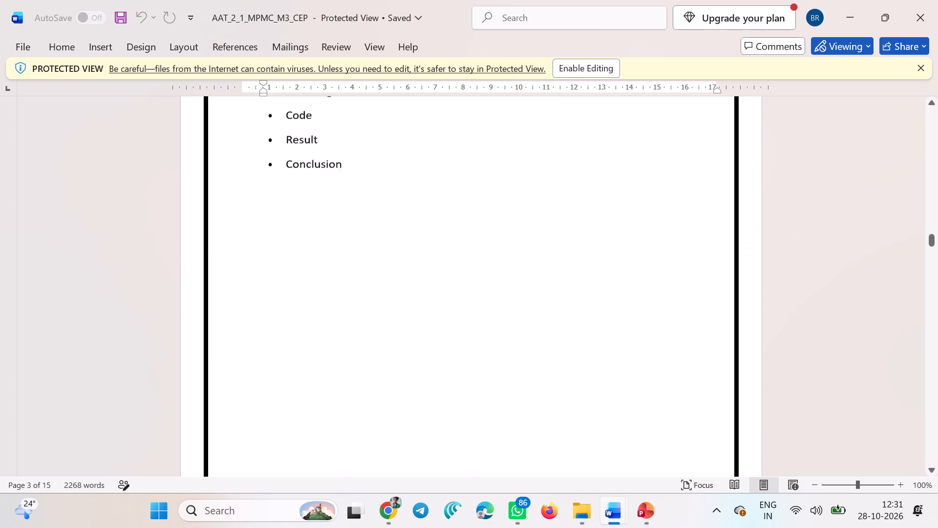
{"action": "scroll", "coordinate": [440, 412], "scroll_direction": "up", "scroll_amount": 1}
{"action": "scroll", "coordinate": [440, 412], "scroll_direction": "down", "scroll_amount": 1}
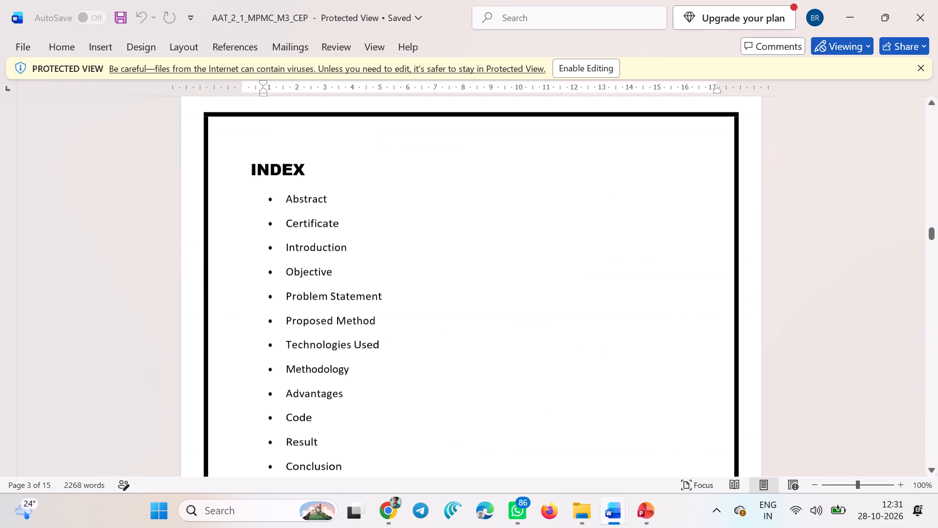
{"action": "scroll", "coordinate": [440, 412], "scroll_direction": "down", "scroll_amount": 4}
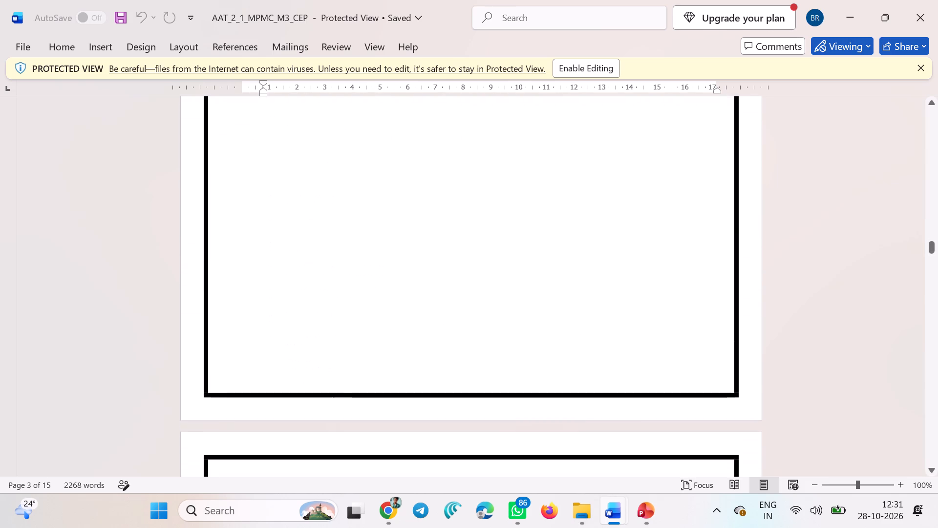
{"action": "scroll", "coordinate": [440, 412], "scroll_direction": "down", "scroll_amount": 6}
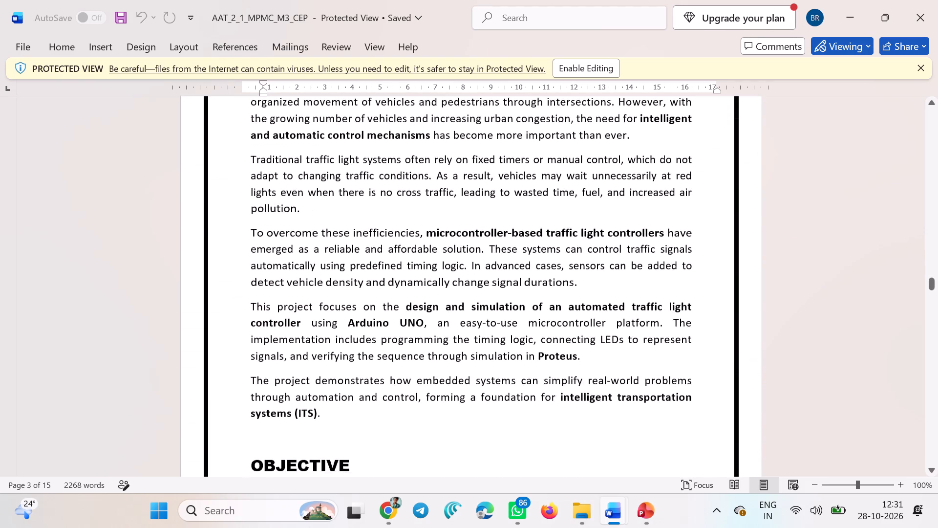
{"action": "scroll", "coordinate": [440, 412], "scroll_direction": "down", "scroll_amount": 6}
{"action": "scroll", "coordinate": [440, 412], "scroll_direction": "up", "scroll_amount": 5}
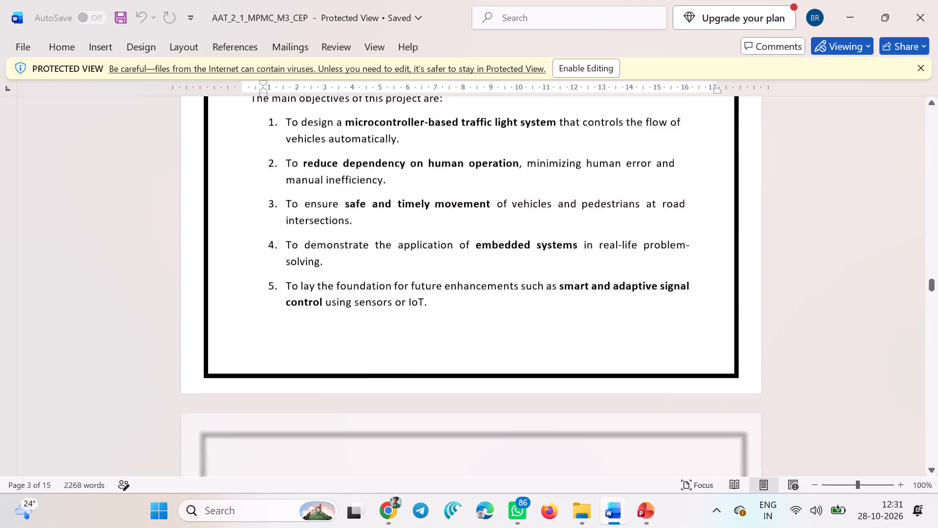
{"action": "scroll", "coordinate": [440, 412], "scroll_direction": "up", "scroll_amount": 2}
{"action": "scroll", "coordinate": [440, 412], "scroll_direction": "down", "scroll_amount": 1}
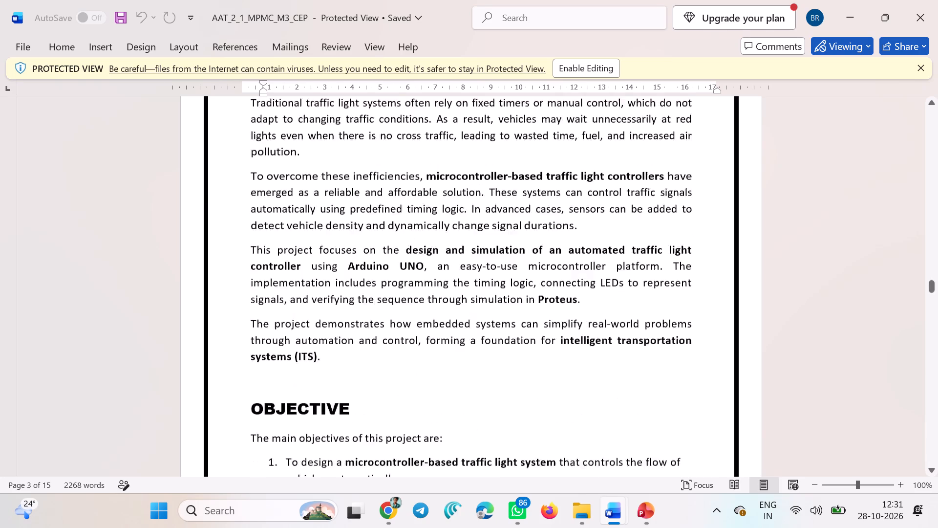
{"action": "scroll", "coordinate": [440, 412], "scroll_direction": "up", "scroll_amount": 1}
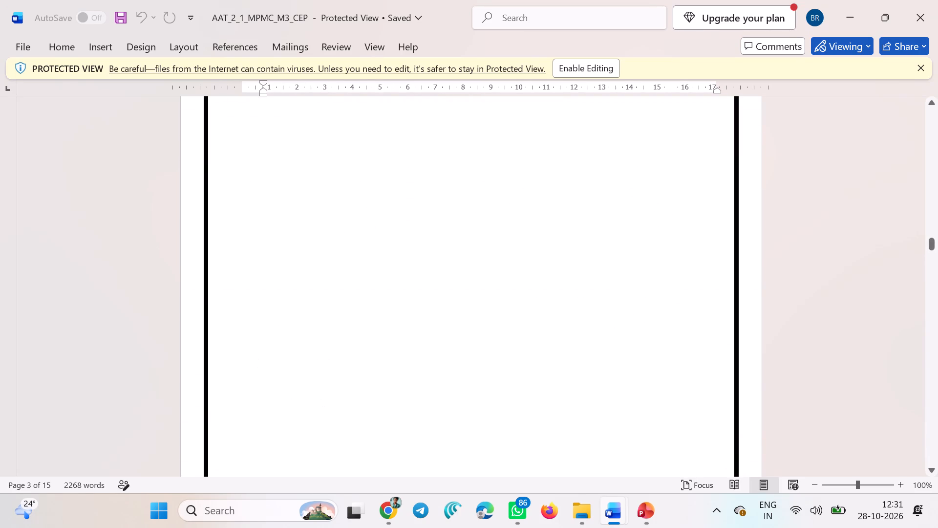
{"action": "scroll", "coordinate": [440, 412], "scroll_direction": "up", "scroll_amount": 4}
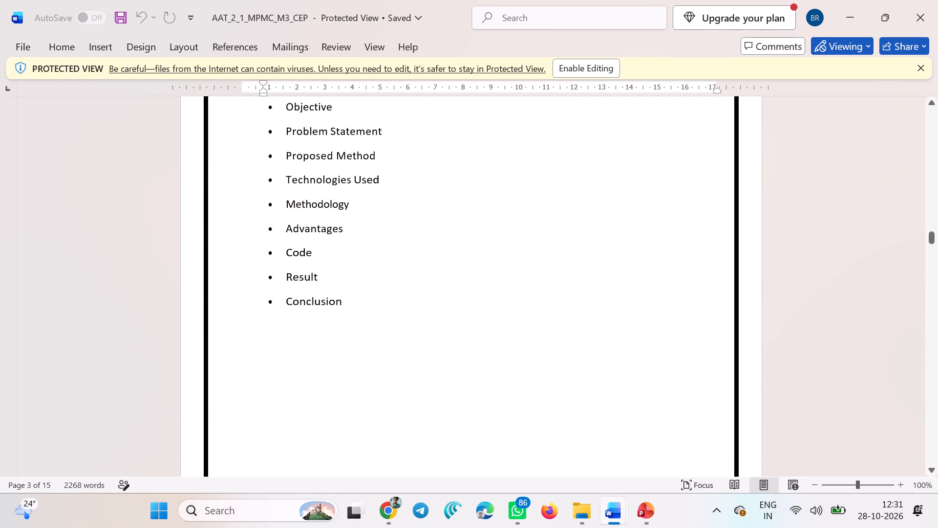
{"action": "scroll", "coordinate": [440, 412], "scroll_direction": "up", "scroll_amount": 1}
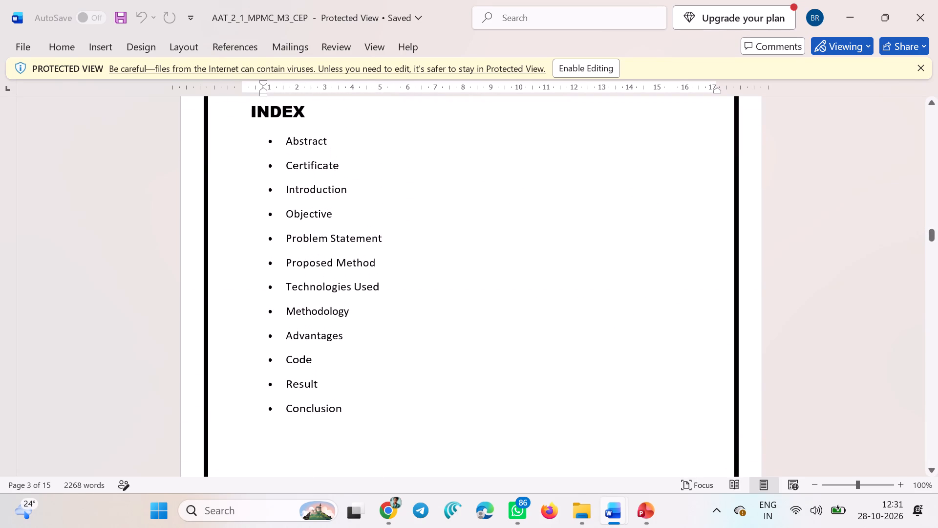
Enable editing for the AAT_2_1_MPMC_M3_CEP document, taking it out of Protected View.
{"action": "left_click", "coordinate": [572, 74]}
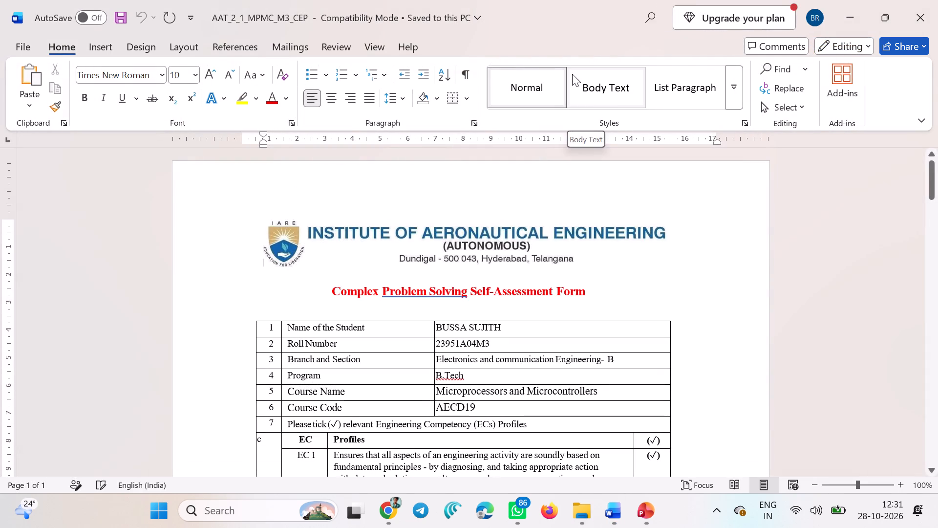
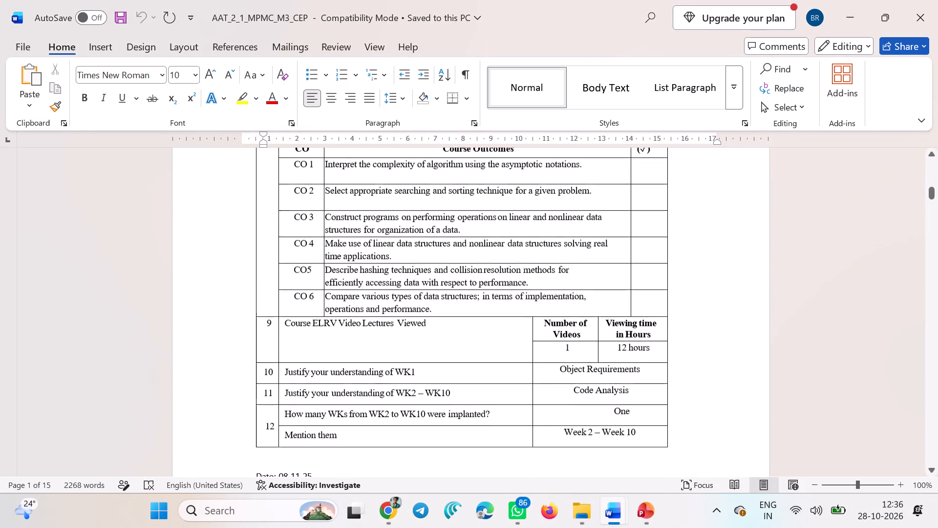
{"action": "scroll", "coordinate": [438, 332], "scroll_direction": "down", "scroll_amount": 2}
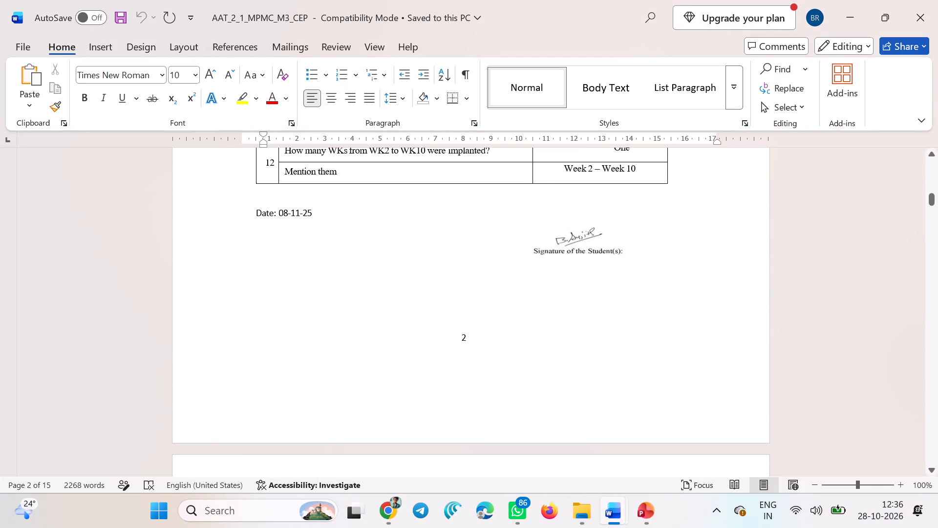
{"action": "scroll", "coordinate": [438, 332], "scroll_direction": "down", "scroll_amount": 2}
{"action": "scroll", "coordinate": [438, 332], "scroll_direction": "up", "scroll_amount": 3}
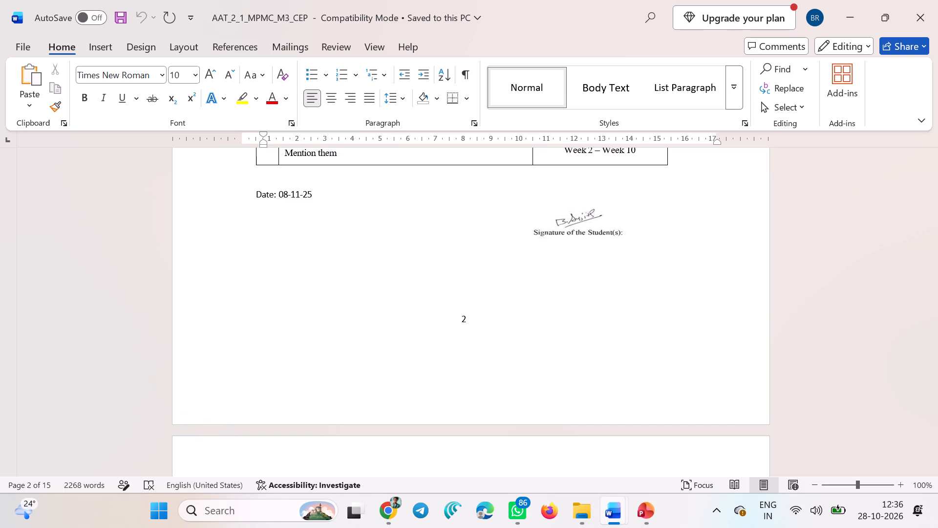
{"action": "scroll", "coordinate": [438, 332], "scroll_direction": "down", "scroll_amount": 1}
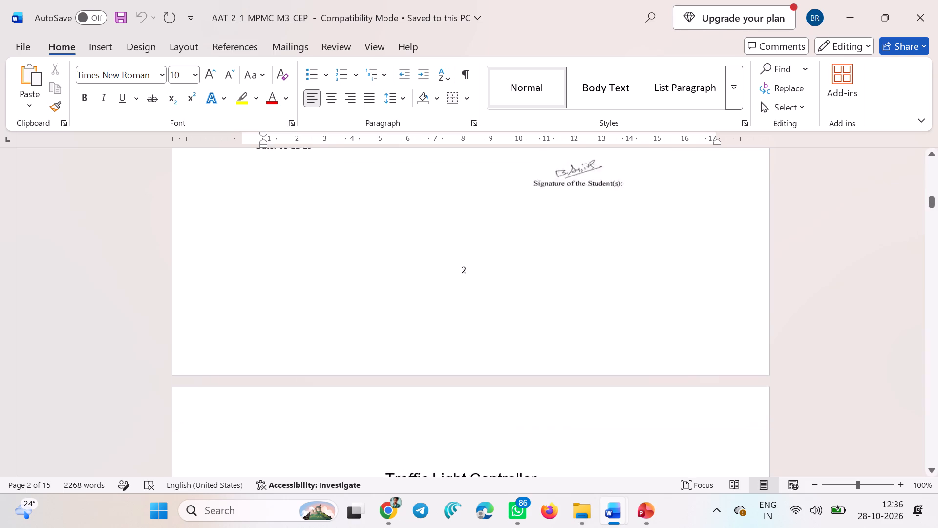
{"action": "scroll", "coordinate": [438, 332], "scroll_direction": "down", "scroll_amount": 1}
{"action": "scroll", "coordinate": [438, 332], "scroll_direction": "up", "scroll_amount": 1}
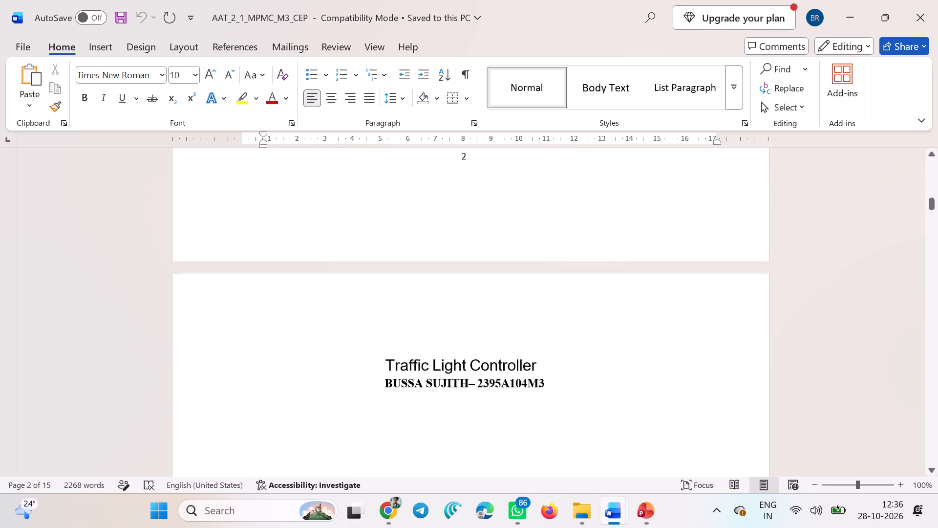
{"action": "scroll", "coordinate": [438, 332], "scroll_direction": "up", "scroll_amount": 3}
{"action": "scroll", "coordinate": [438, 332], "scroll_direction": "down", "scroll_amount": 1}
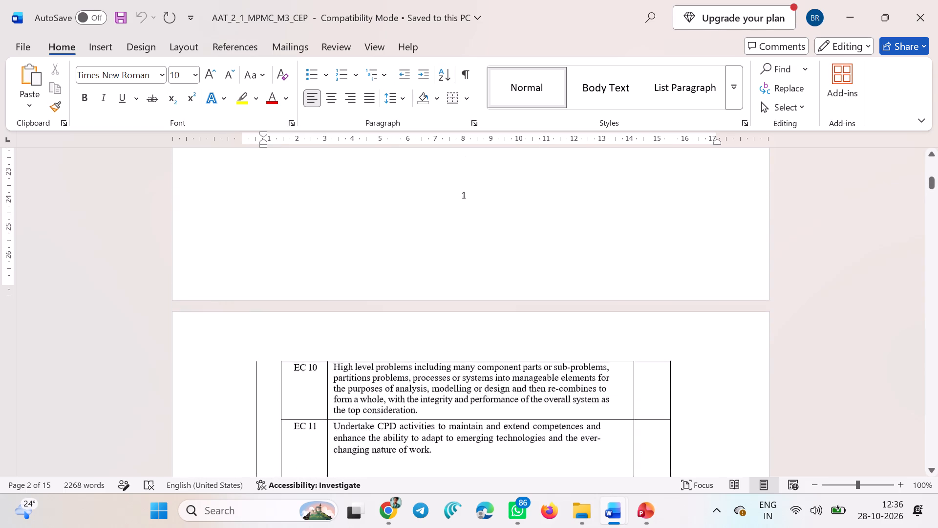
{"action": "scroll", "coordinate": [438, 332], "scroll_direction": "down", "scroll_amount": 1}
{"action": "scroll", "coordinate": [438, 332], "scroll_direction": "up", "scroll_amount": 3}
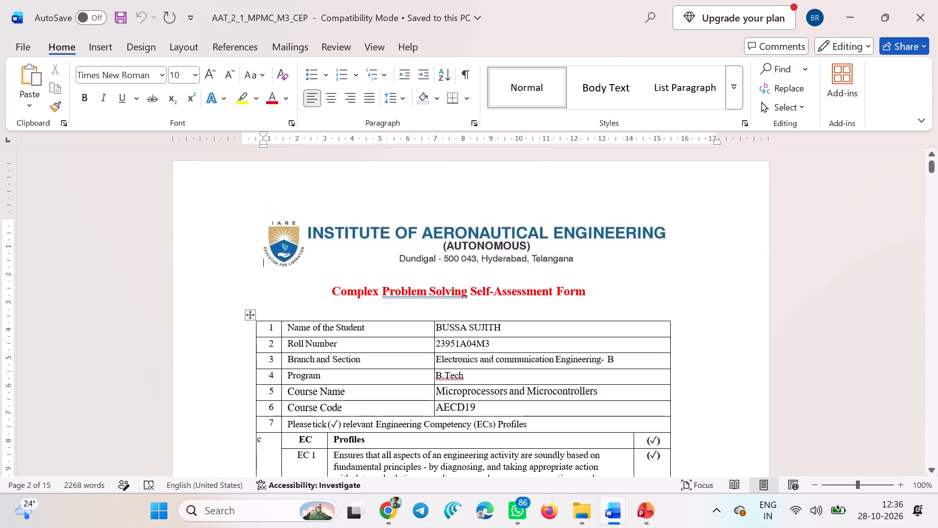
{"action": "left_click", "coordinate": [523, 338]}
{"action": "left_click", "coordinate": [506, 326]}
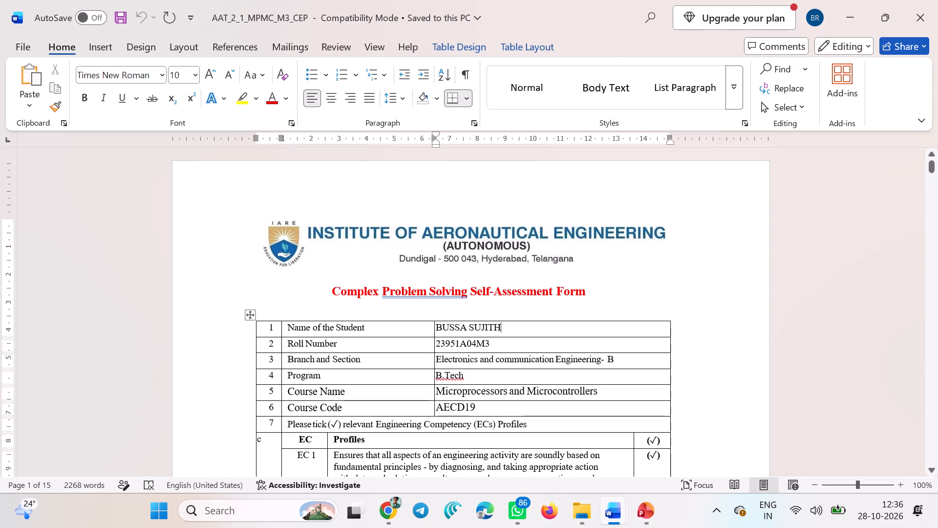
Delete the student signature picture below the self-assessment form on page 2.
{"action": "scroll", "coordinate": [614, 354], "scroll_direction": "down", "scroll_amount": 6}
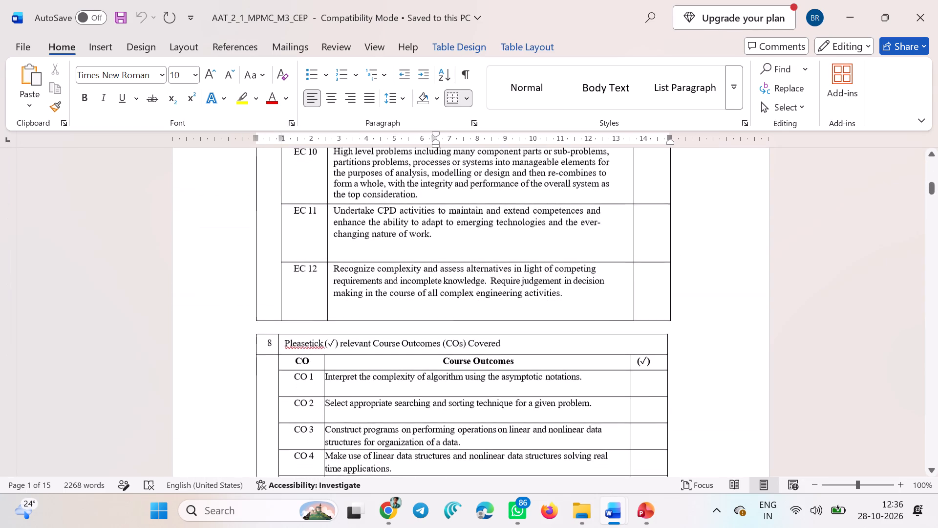
{"action": "scroll", "coordinate": [614, 354], "scroll_direction": "down", "scroll_amount": 3}
{"action": "left_click", "coordinate": [588, 345]}
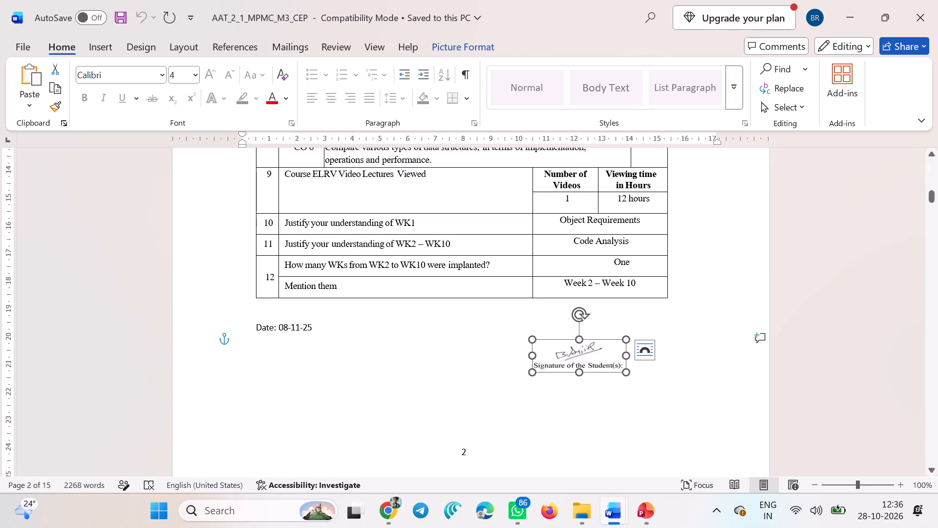
{"action": "scroll", "coordinate": [576, 362], "scroll_direction": "down", "scroll_amount": 1}
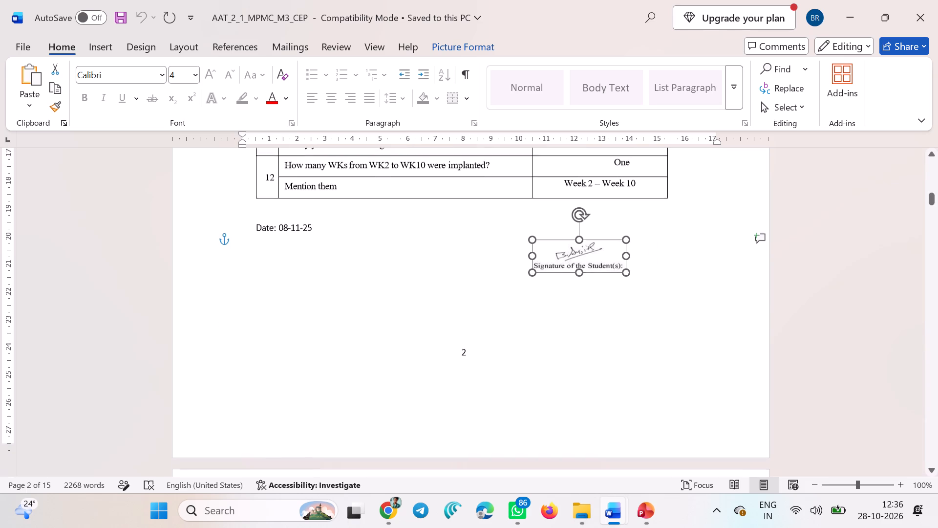
{"action": "scroll", "coordinate": [576, 362], "scroll_direction": "down", "scroll_amount": 1}
{"action": "left_click_drag", "start_coordinate": [577, 302], "coordinate": [628, 314]}
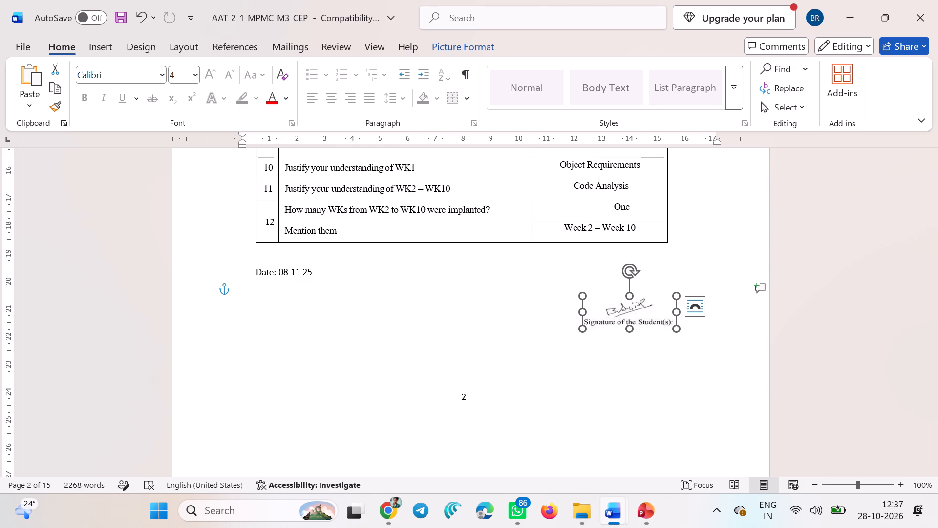
{"action": "key", "text": "BackSpace"}
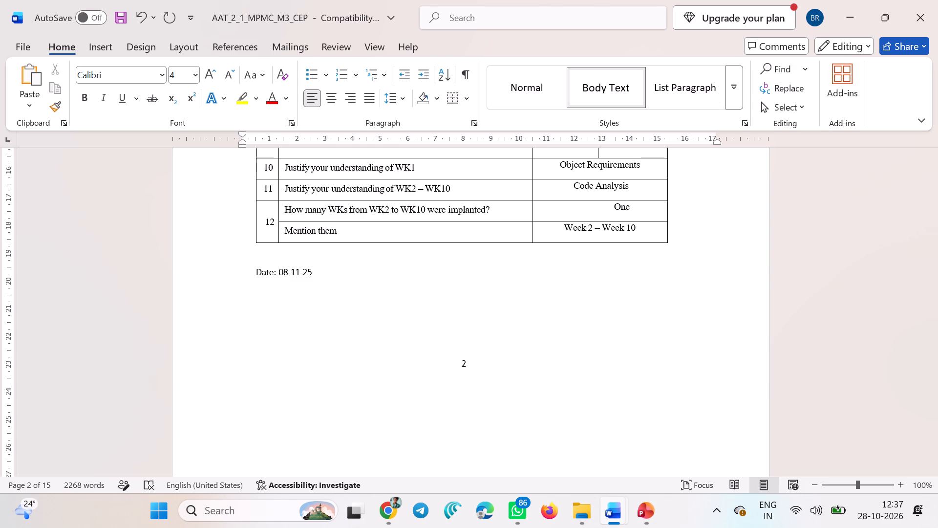
{"action": "scroll", "coordinate": [514, 310], "scroll_direction": "down", "scroll_amount": 4}
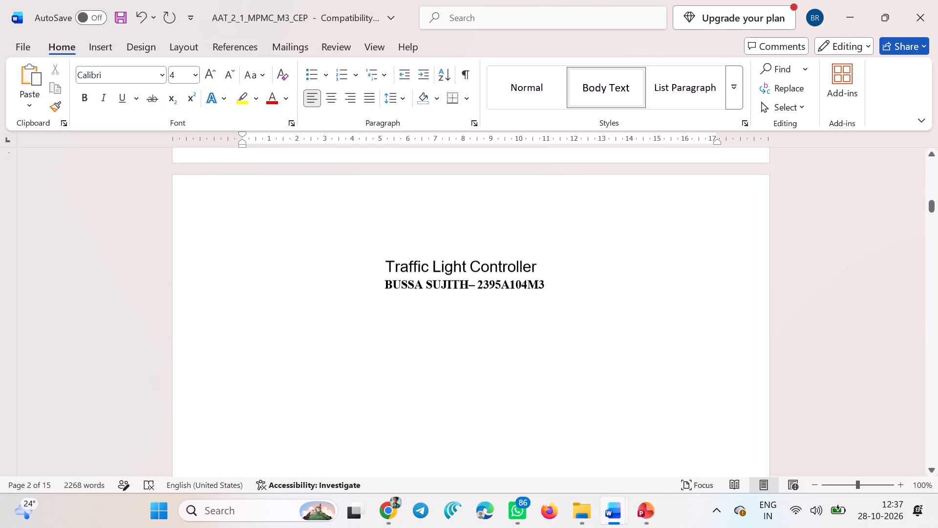
{"action": "scroll", "coordinate": [514, 310], "scroll_direction": "down", "scroll_amount": 1}
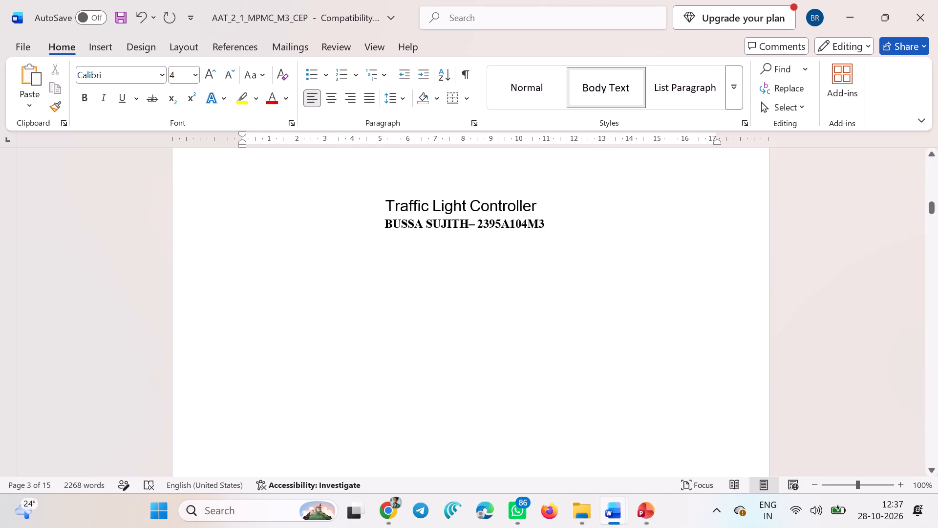
{"action": "scroll", "coordinate": [514, 310], "scroll_direction": "down", "scroll_amount": 7}
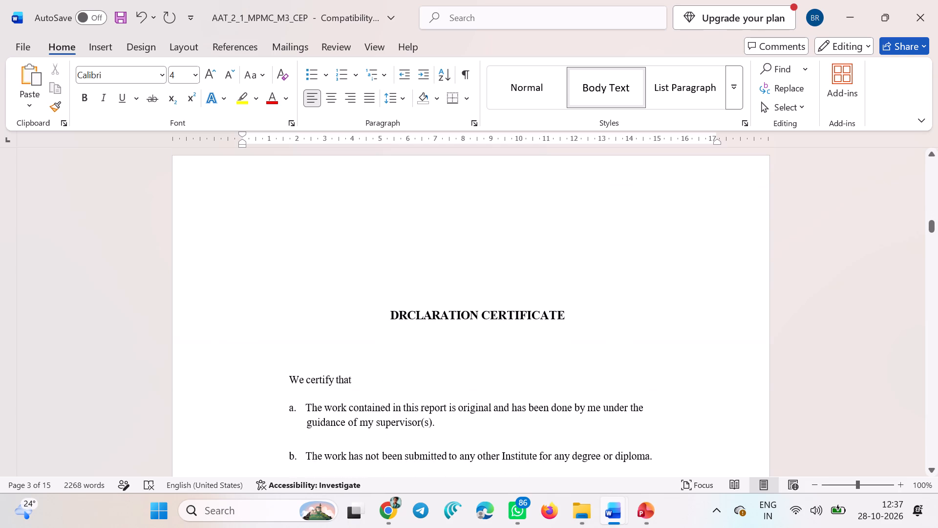
{"action": "scroll", "coordinate": [514, 310], "scroll_direction": "down", "scroll_amount": 5}
{"action": "scroll", "coordinate": [514, 310], "scroll_direction": "up", "scroll_amount": 1}
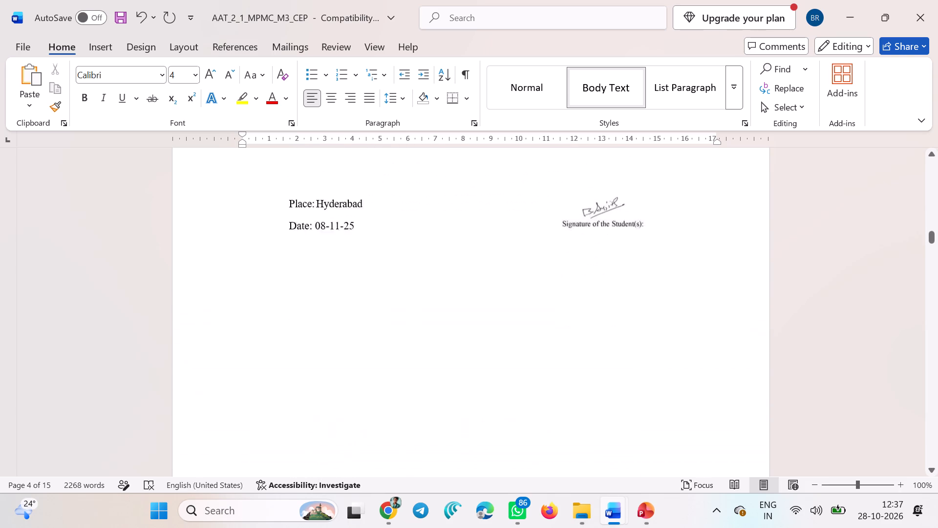
{"action": "scroll", "coordinate": [514, 310], "scroll_direction": "up", "scroll_amount": 1}
{"action": "scroll", "coordinate": [514, 310], "scroll_direction": "down", "scroll_amount": 3}
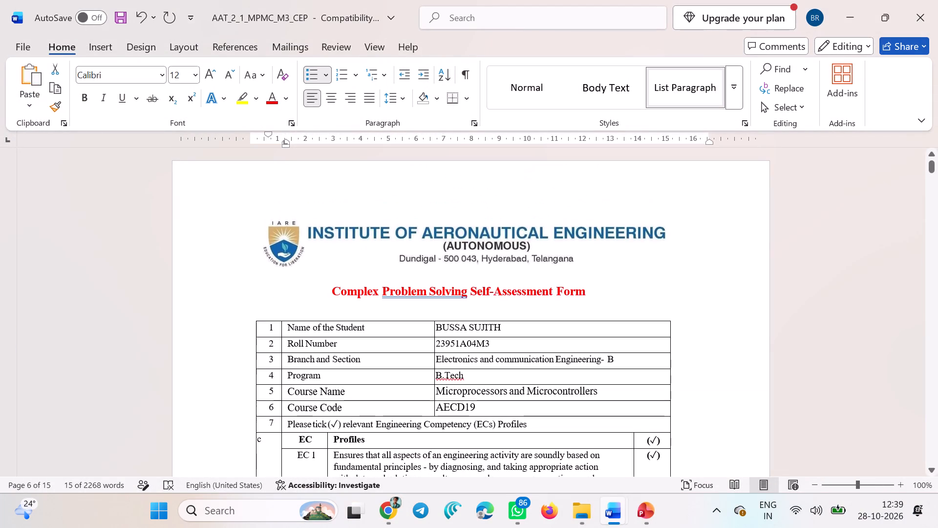
{"action": "left_click", "coordinate": [505, 329]}
{"action": "key", "text": "BackSpace"}
{"action": "key", "text": "BackSpace"}
{"action": "key", "text": "BackSpace"}
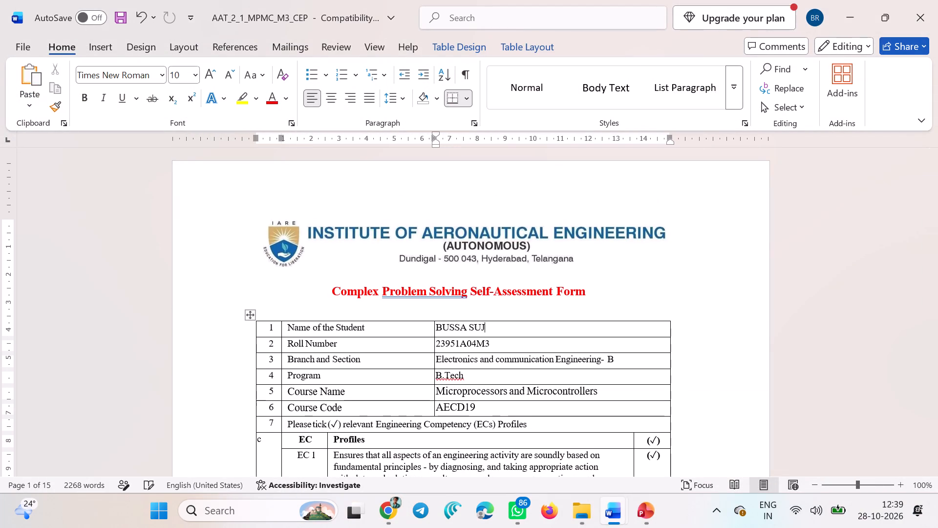
{"action": "key", "text": "BackSpace"}
{"action": "key", "text": "BackSpace"}
{"action": "key", "text": "BackSpace"}
{"action": "key", "text": "BackSpace"}
{"action": "key", "text": "BackSpace"}
{"action": "key", "text": "BackSpace"}
{"action": "key", "text": "BackSpace"}
{"action": "key", "text": "BackSpace"}
{"action": "key", "text": "BackSpace"}
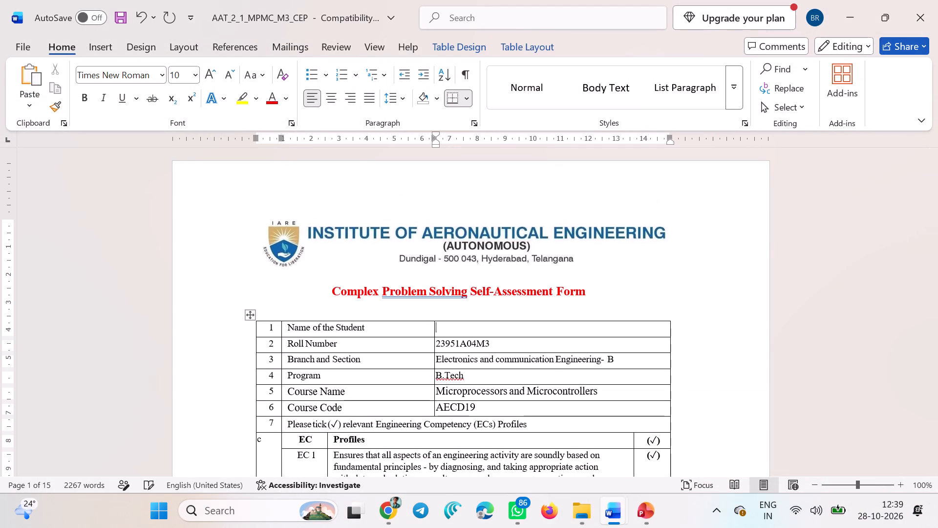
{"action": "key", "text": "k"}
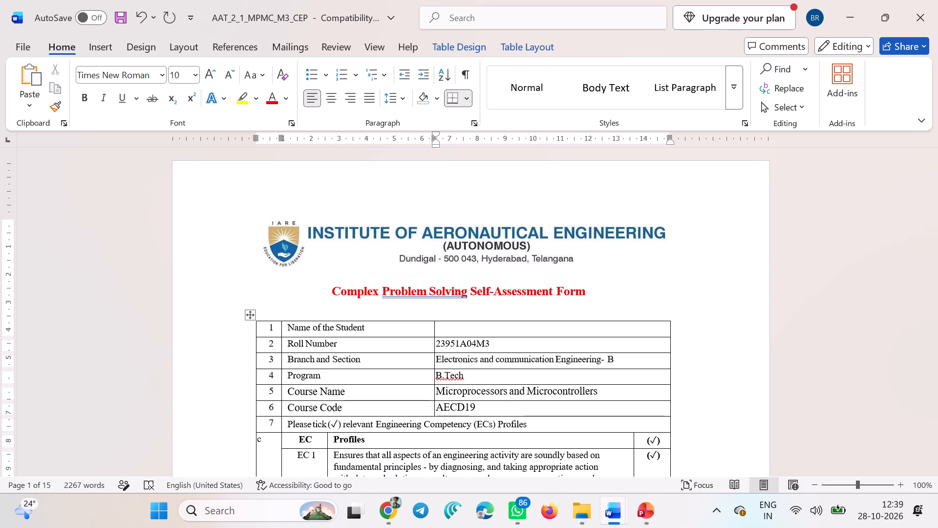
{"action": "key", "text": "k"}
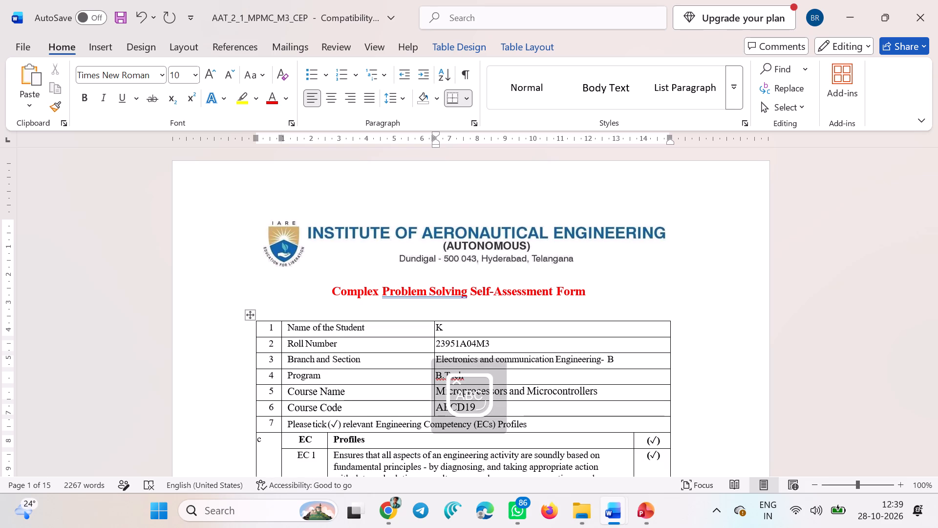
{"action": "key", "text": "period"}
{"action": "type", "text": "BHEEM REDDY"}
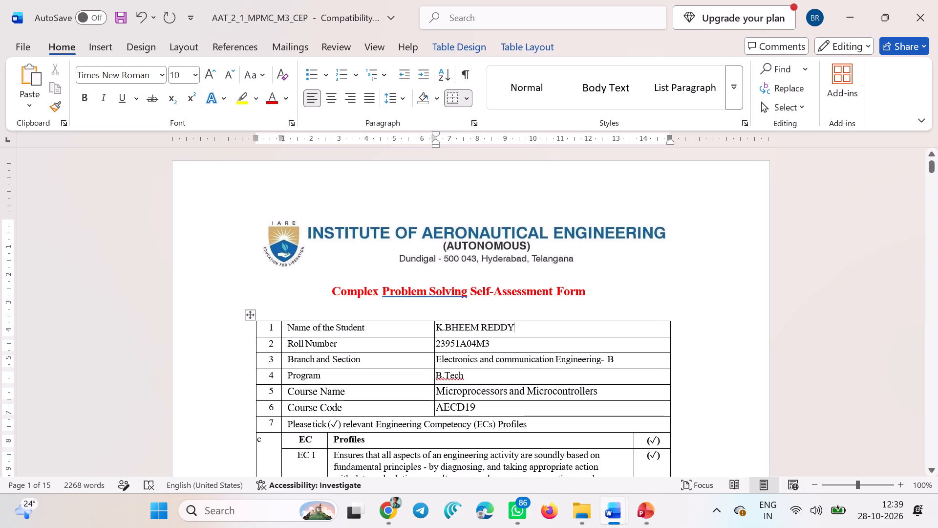
Replace the roll number on the self-assessment form with the report author's own roll number.
{"action": "left_click", "coordinate": [505, 345]}
{"action": "key", "text": "BackSpace"}
{"action": "key", "text": "BackSpace"}
{"action": "key", "text": "BackSpace"}
{"action": "key", "text": "BackSpace"}
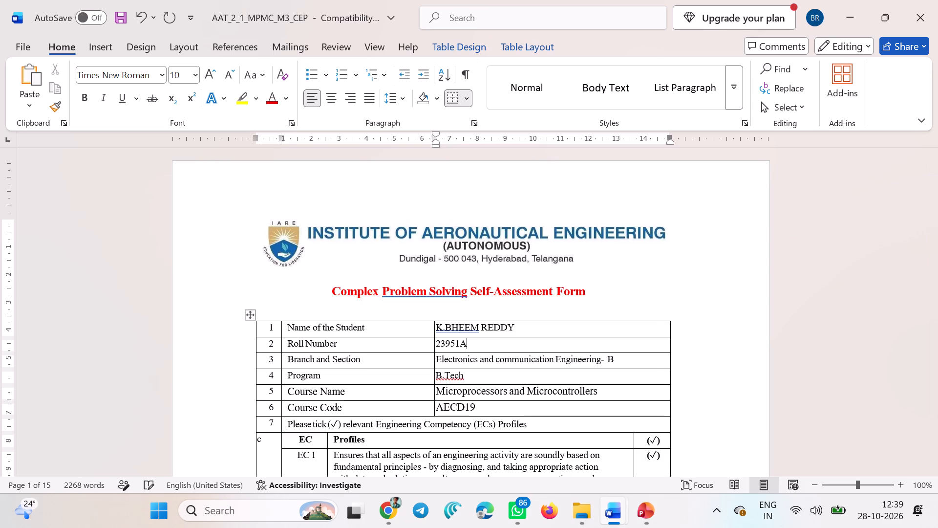
{"action": "key", "text": "BackSpace"}
{"action": "key", "text": "BackSpace"}
{"action": "key", "text": "BackSpace"}
{"action": "key", "text": "BackSpace"}
{"action": "key", "text": "BackSpace"}
{"action": "key", "text": "BackSpace"}
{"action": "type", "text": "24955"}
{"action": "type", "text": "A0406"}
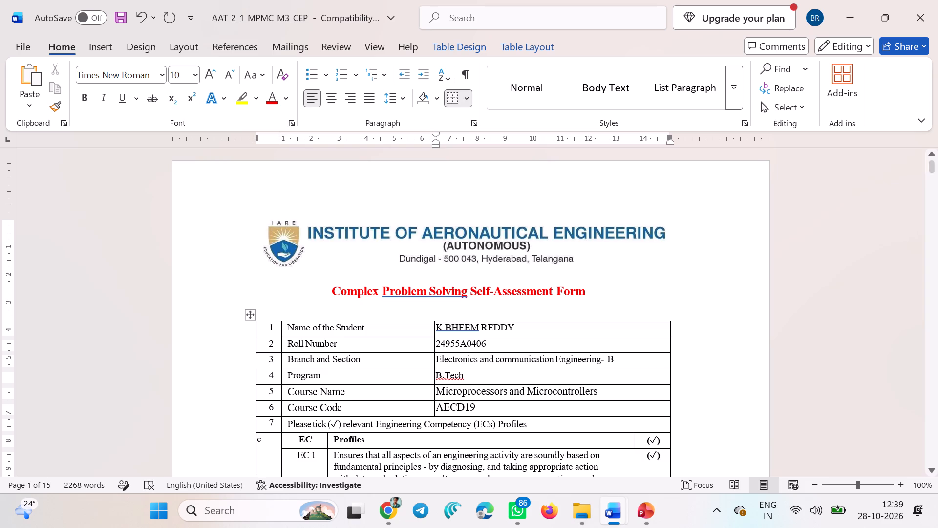
Change the section letter in the Branch and Section row to A.
{"action": "left_click", "coordinate": [621, 354]}
{"action": "key", "text": "BackSpace"}
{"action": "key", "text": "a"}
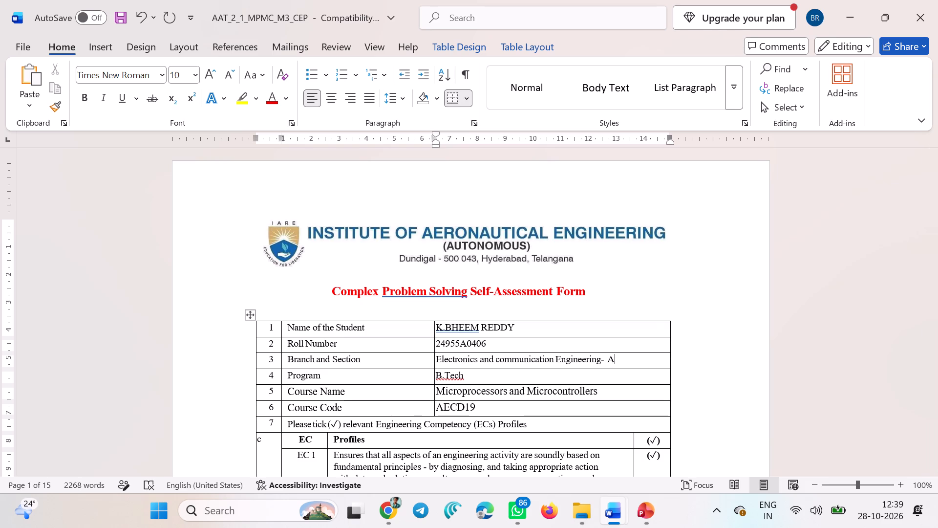
Set the Course Name in the self-assessment form to "Microwave and Radar Engineering".
{"action": "left_click", "coordinate": [602, 391]}
{"action": "key", "text": "BackSpace"}
{"action": "key", "text": "BackSpace"}
{"action": "key", "text": "BackSpace"}
{"action": "key", "text": "BackSpace"}
{"action": "key", "text": "BackSpace"}
{"action": "key", "text": "BackSpace"}
{"action": "key", "text": "BackSpace"}
{"action": "key", "text": "BackSpace"}
{"action": "key", "text": "BackSpace"}
{"action": "key", "text": "BackSpace"}
{"action": "key", "text": "BackSpace"}
{"action": "key", "text": "BackSpace"}
{"action": "key", "text": "BackSpace"}
{"action": "key", "text": "BackSpace"}
{"action": "key", "text": "BackSpace"}
{"action": "key", "text": "BackSpace"}
{"action": "key", "text": "BackSpace"}
{"action": "key", "text": "BackSpace"}
{"action": "key", "text": "BackSpace"}
{"action": "key", "text": "BackSpace"}
{"action": "key", "text": "BackSpace"}
{"action": "key", "text": "BackSpace"}
{"action": "key", "text": "BackSpace"}
{"action": "key", "text": "BackSpace"}
{"action": "key", "text": "BackSpace"}
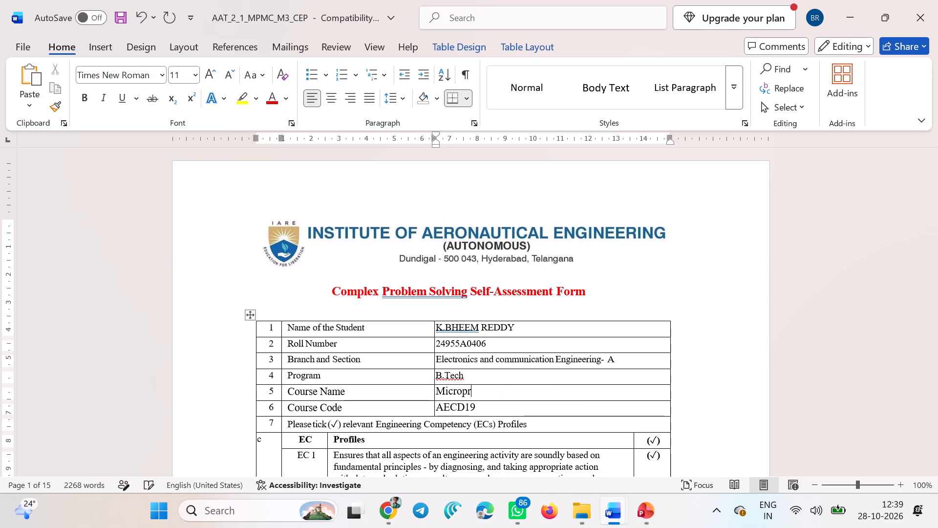
{"action": "key", "text": "BackSpace"}
{"action": "key", "text": "BackSpace"}
{"action": "key", "text": "BackSpace"}
{"action": "key", "text": "BackSpace"}
{"action": "key", "text": "BackSpace"}
{"action": "key", "text": "BackSpace"}
{"action": "key", "text": "BackSpace"}
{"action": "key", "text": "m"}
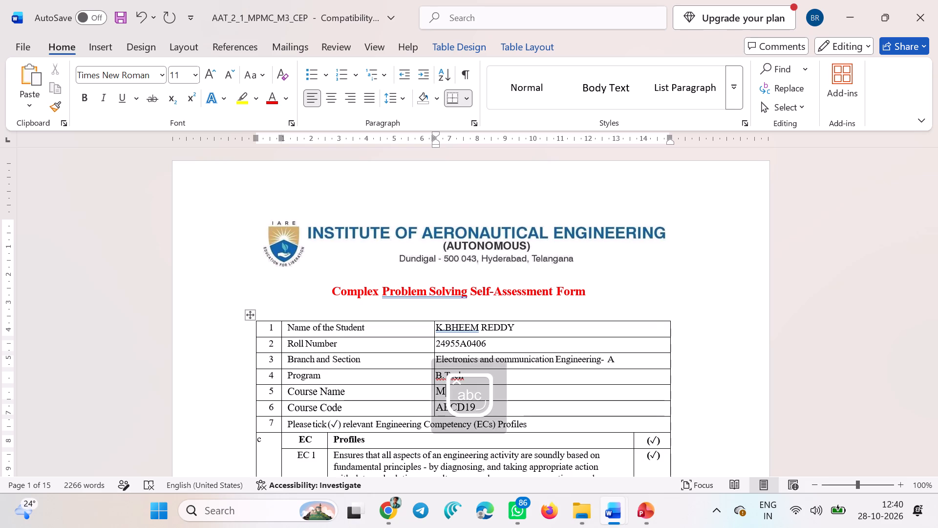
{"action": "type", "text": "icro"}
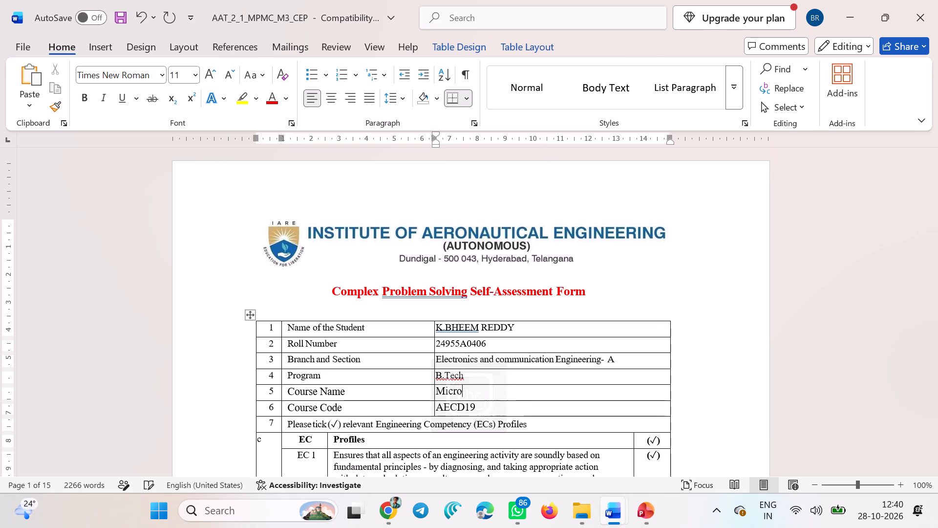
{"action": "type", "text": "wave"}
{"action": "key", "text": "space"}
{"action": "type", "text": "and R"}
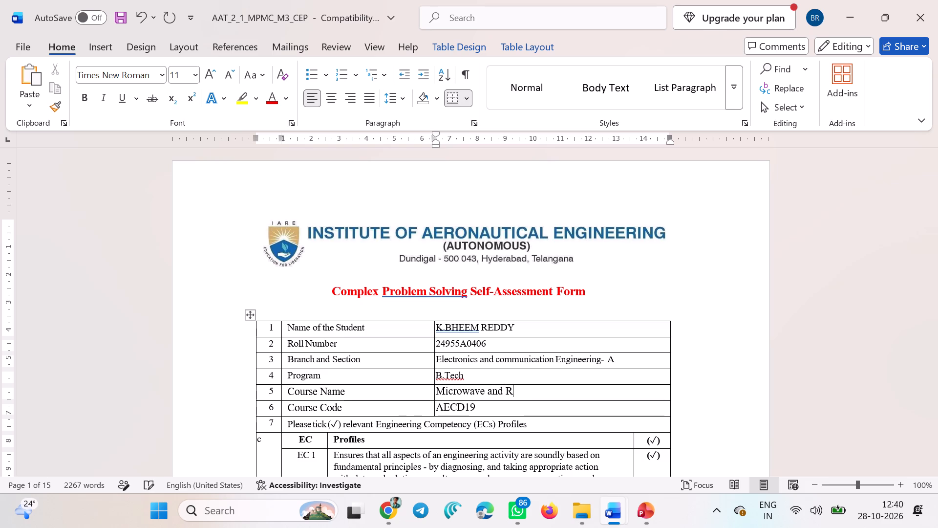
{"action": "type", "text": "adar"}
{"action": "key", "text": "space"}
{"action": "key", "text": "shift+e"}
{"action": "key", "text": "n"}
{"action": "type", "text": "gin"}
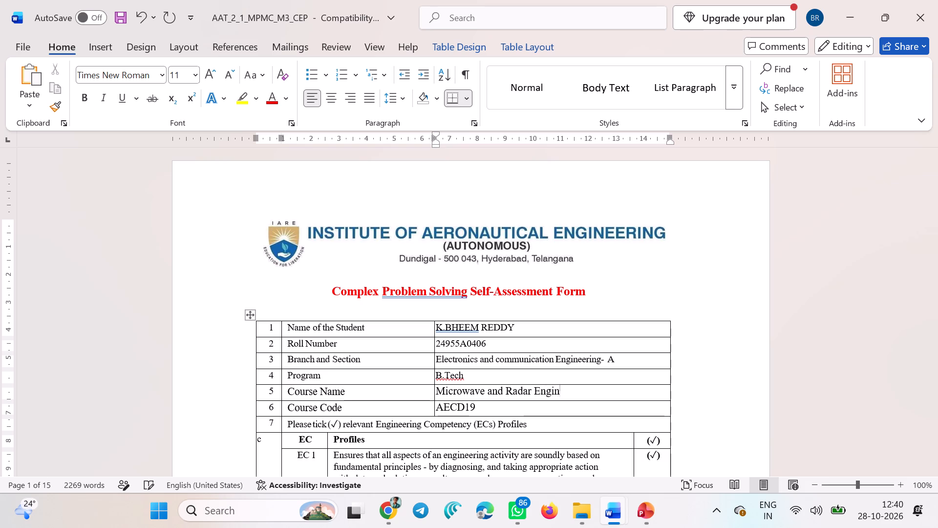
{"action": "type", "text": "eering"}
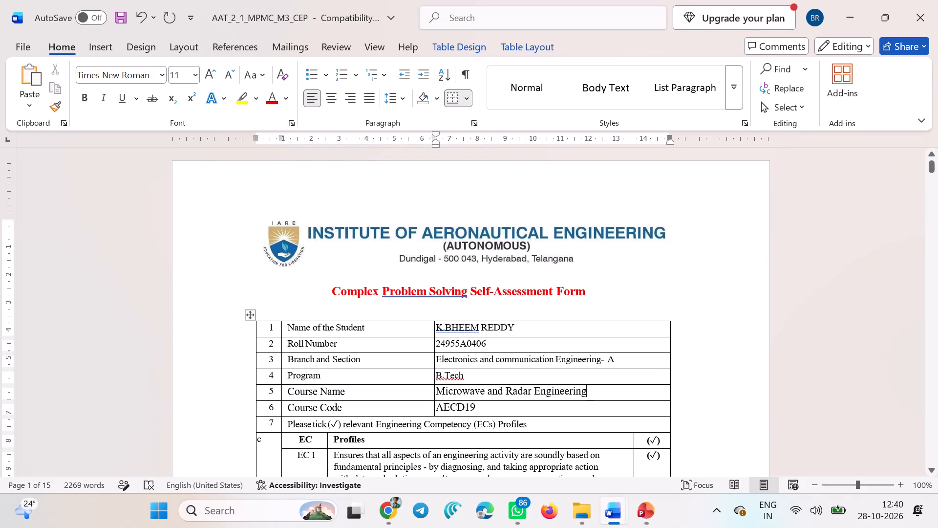
Set the Course Code in the self-assessment form to AECD46.
{"action": "left_click", "coordinate": [482, 413]}
{"action": "key", "text": "BackSpace"}
{"action": "key", "text": "BackSpace"}
{"action": "key", "text": "BackSpace"}
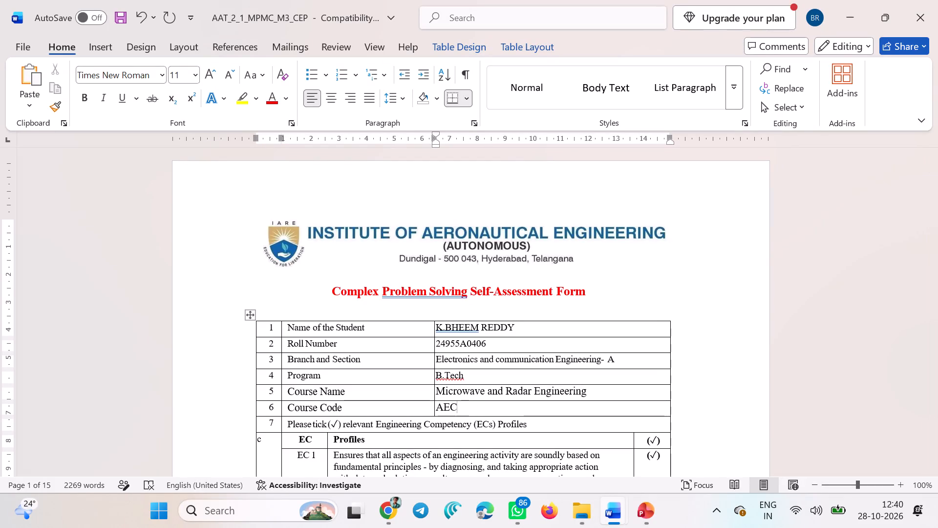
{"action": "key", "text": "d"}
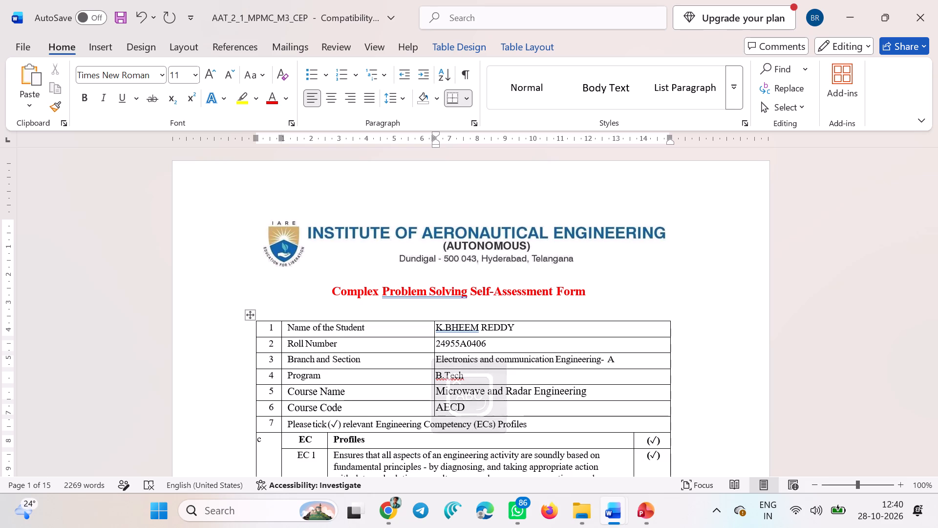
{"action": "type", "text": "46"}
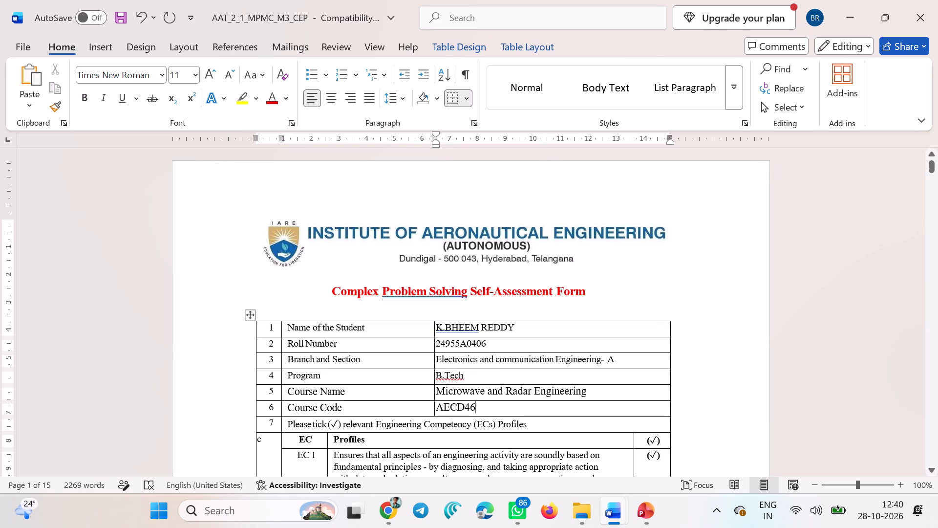
Set the date below the self-assessment form's tables to 28-10-26.
{"action": "scroll", "coordinate": [495, 370], "scroll_direction": "down", "scroll_amount": 9}
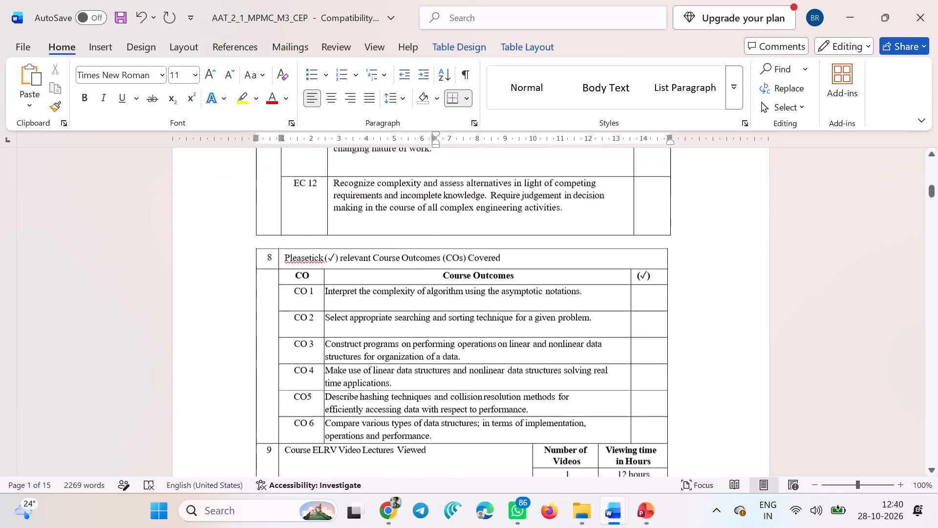
{"action": "scroll", "coordinate": [495, 370], "scroll_direction": "down", "scroll_amount": 3}
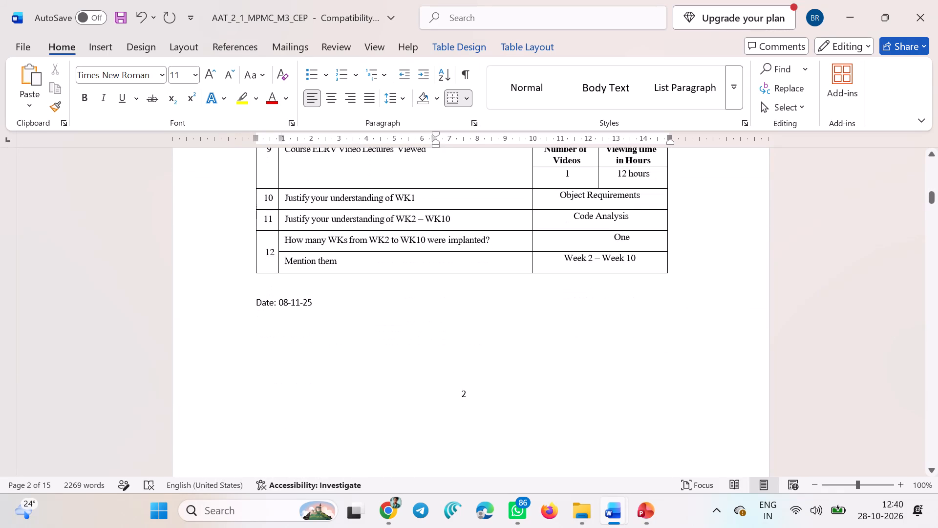
{"action": "left_click", "coordinate": [286, 303]}
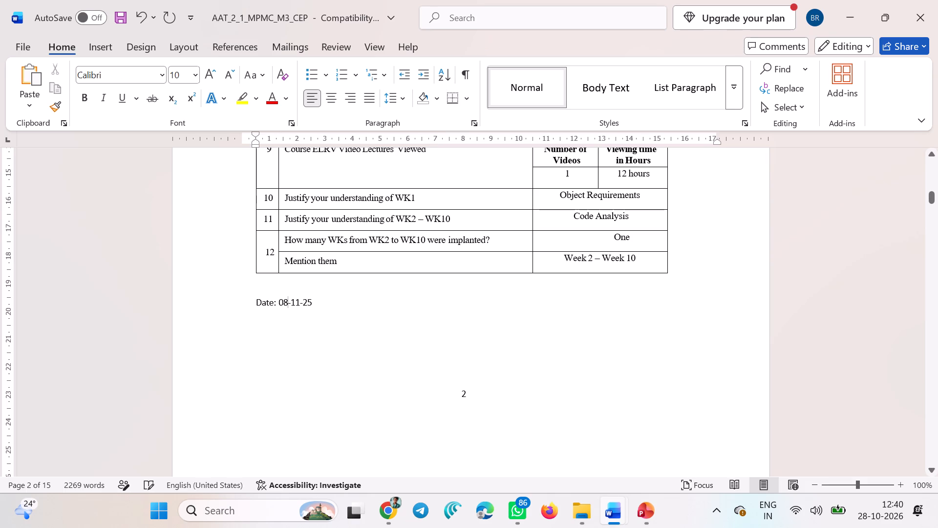
{"action": "key", "text": "BackSpace"}
{"action": "key", "text": "BackSpace"}
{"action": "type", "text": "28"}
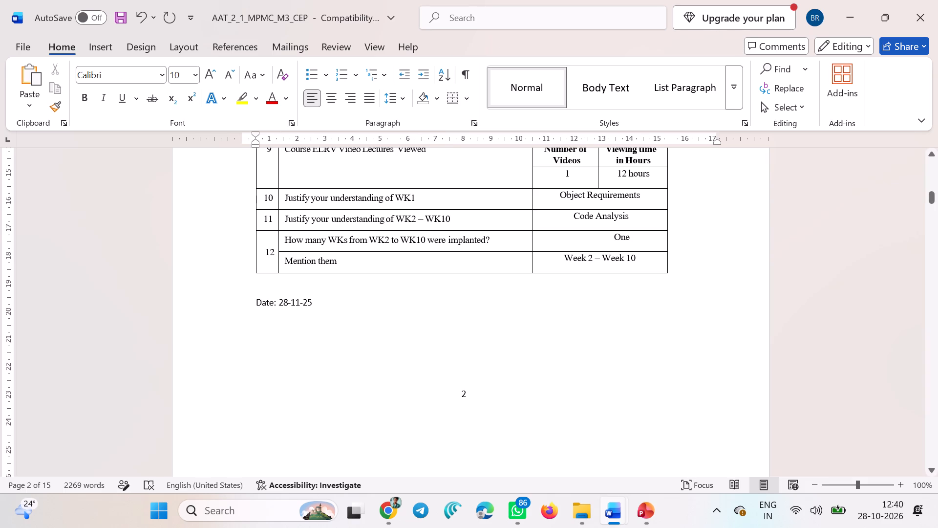
{"action": "left_click", "coordinate": [299, 301]}
{"action": "key", "text": "BackSpace"}
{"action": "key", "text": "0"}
{"action": "left_click", "coordinate": [317, 304]}
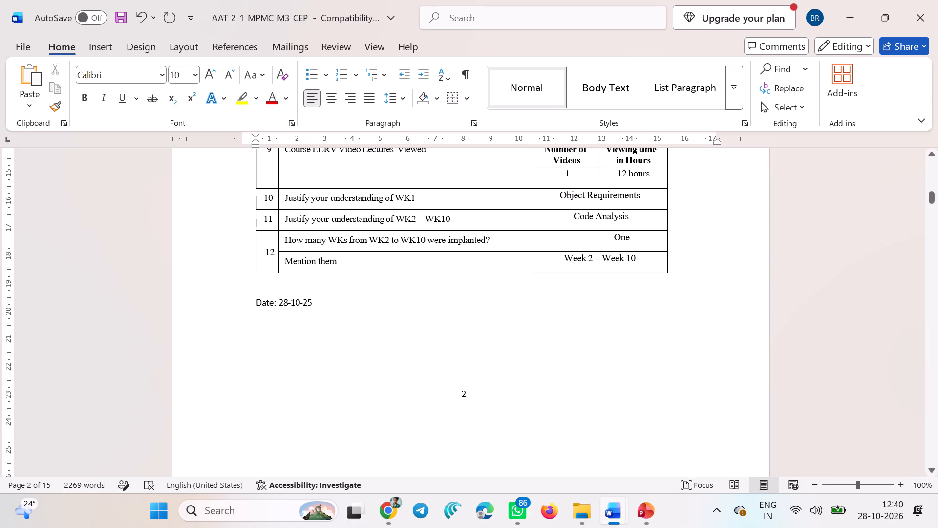
{"action": "key", "text": "BackSpace"}
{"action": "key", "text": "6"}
Review the student and course details and the competency rows of the self-assessment form.
{"action": "scroll", "coordinate": [377, 281], "scroll_direction": "up", "scroll_amount": 3}
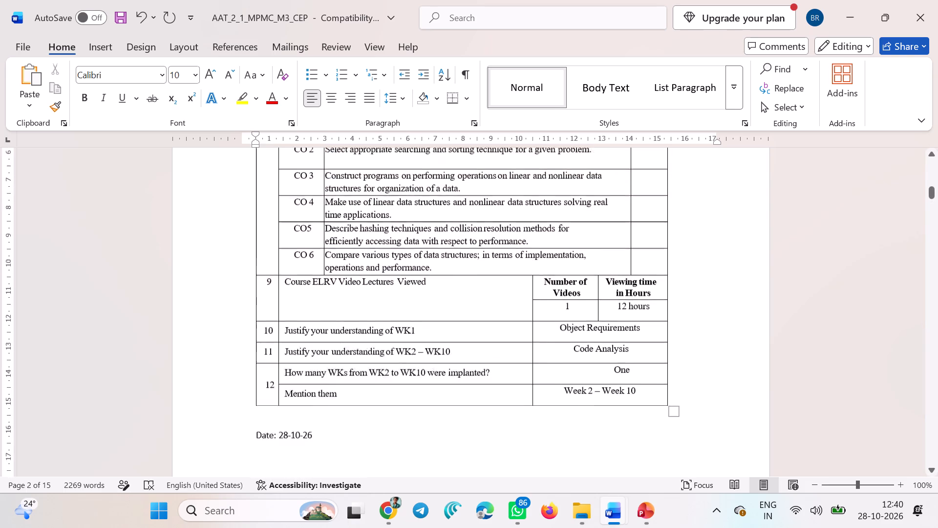
{"action": "scroll", "coordinate": [377, 281], "scroll_direction": "up", "scroll_amount": 4}
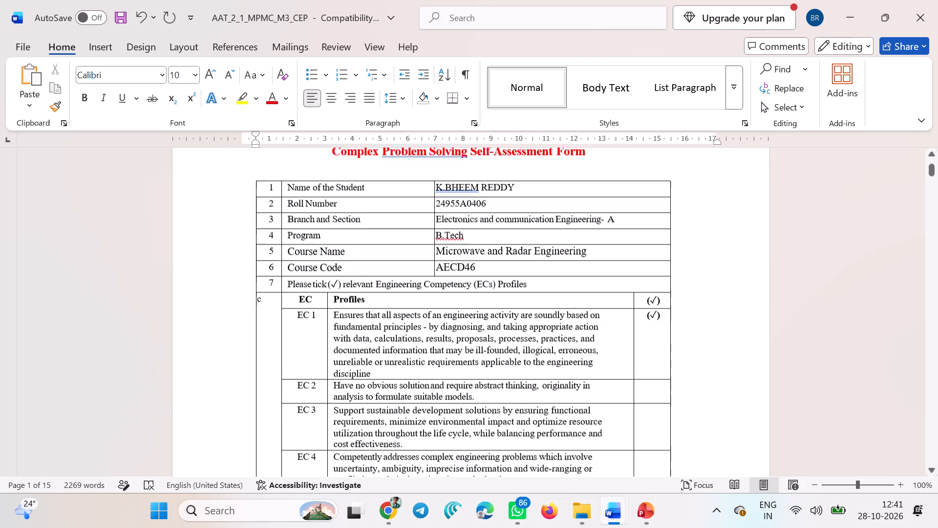
{"action": "scroll", "coordinate": [377, 281], "scroll_direction": "up", "scroll_amount": 1}
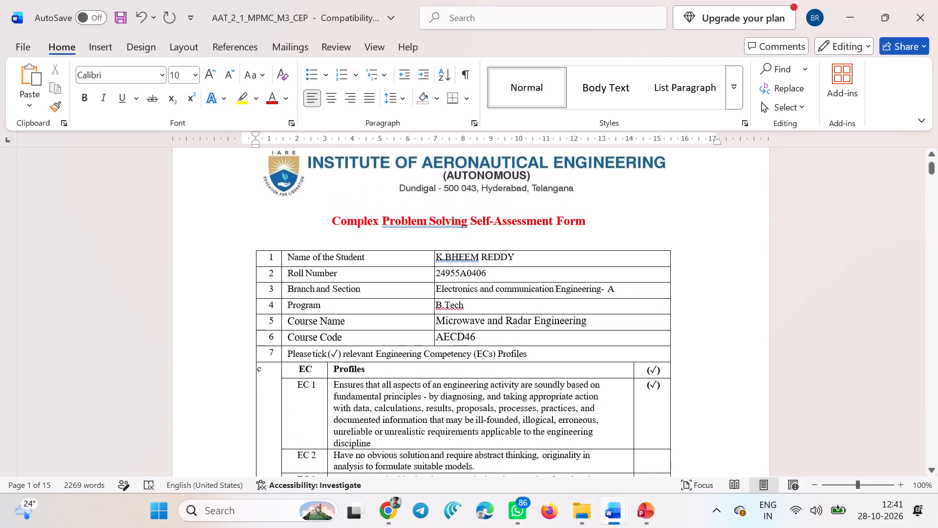
{"action": "scroll", "coordinate": [377, 281], "scroll_direction": "down", "scroll_amount": 7}
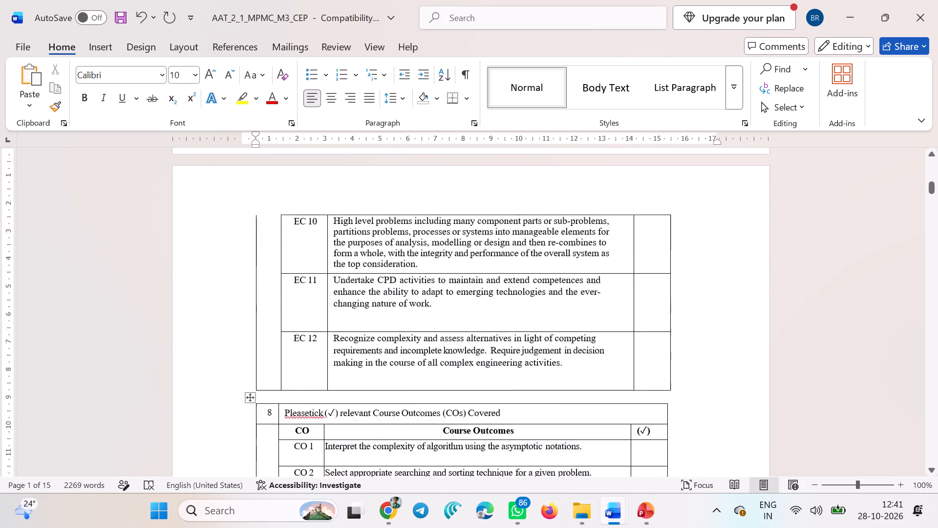
Replace the Traffic Light Controller title on page 3 with "Matched Filter Receiver Design".
{"action": "scroll", "coordinate": [377, 281], "scroll_direction": "down", "scroll_amount": 8}
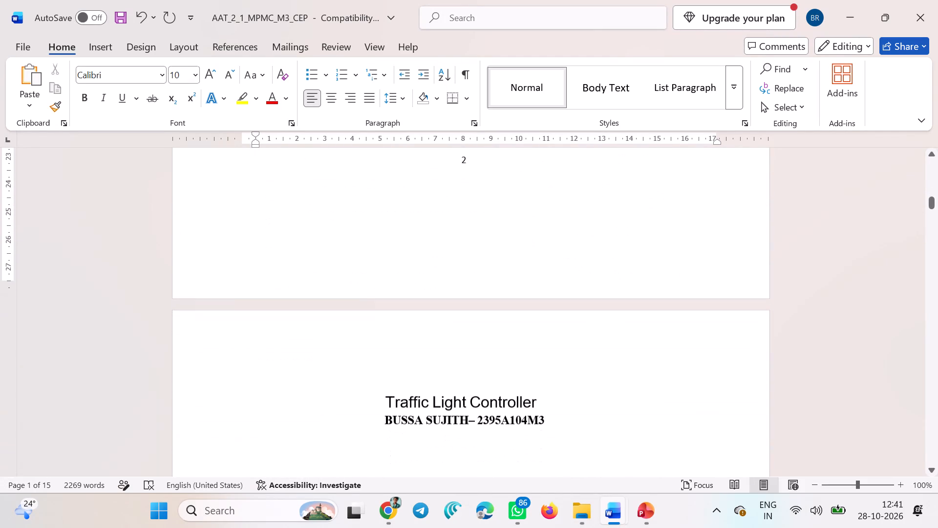
{"action": "scroll", "coordinate": [377, 281], "scroll_direction": "down", "scroll_amount": 2}
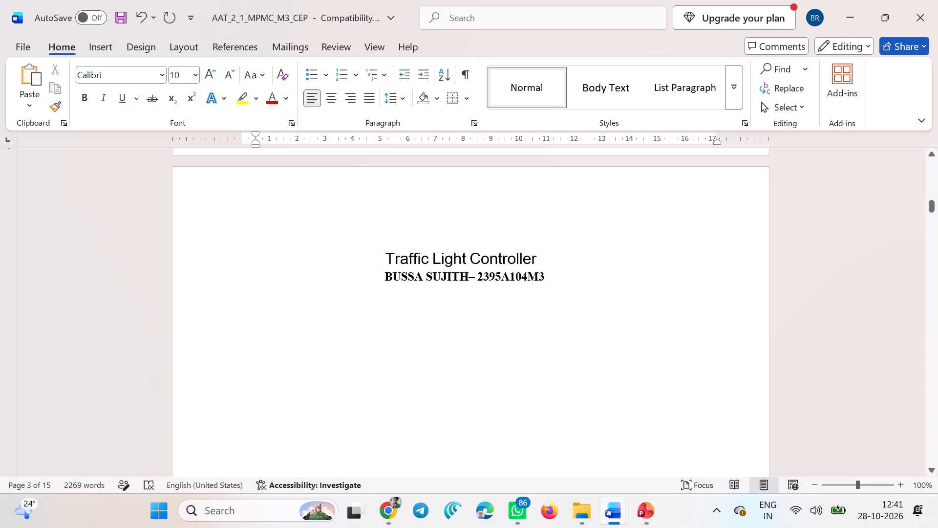
{"action": "left_click", "coordinate": [534, 256]}
{"action": "key", "text": "BackSpace"}
{"action": "key", "text": "BackSpace"}
{"action": "key", "text": "BackSpace"}
{"action": "key", "text": "BackSpace"}
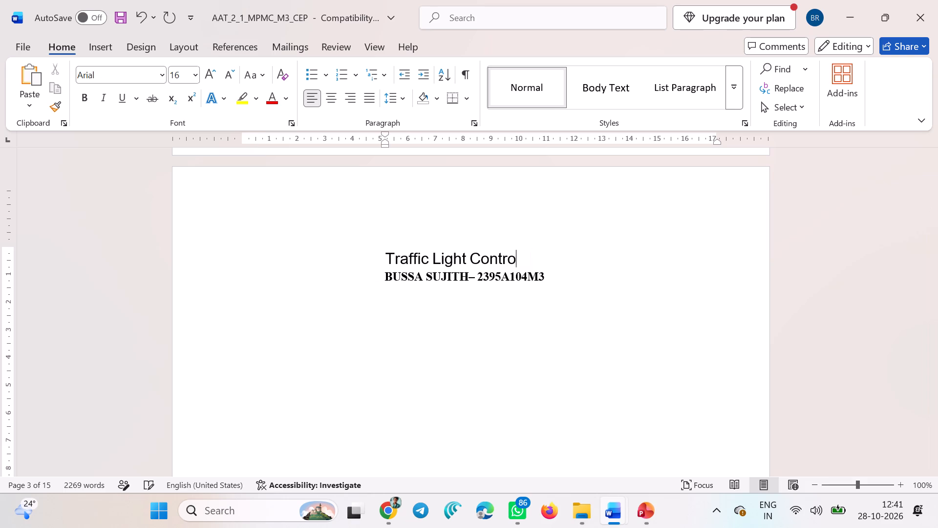
{"action": "key", "text": "BackSpace"}
{"action": "key", "text": "BackSpace"}
{"action": "key", "text": "BackSpace"}
{"action": "key", "text": "BackSpace"}
{"action": "key", "text": "BackSpace"}
{"action": "key", "text": "BackSpace"}
{"action": "key", "text": "BackSpace"}
{"action": "key", "text": "BackSpace"}
{"action": "key", "text": "BackSpace"}
{"action": "key", "text": "BackSpace"}
{"action": "key", "text": "BackSpace"}
{"action": "key", "text": "BackSpace"}
{"action": "key", "text": "BackSpace"}
{"action": "key", "text": "BackSpace"}
{"action": "key", "text": "BackSpace"}
{"action": "key", "text": "BackSpace"}
{"action": "key", "text": "BackSpace"}
{"action": "key", "text": "BackSpace"}
{"action": "key", "text": "BackSpace"}
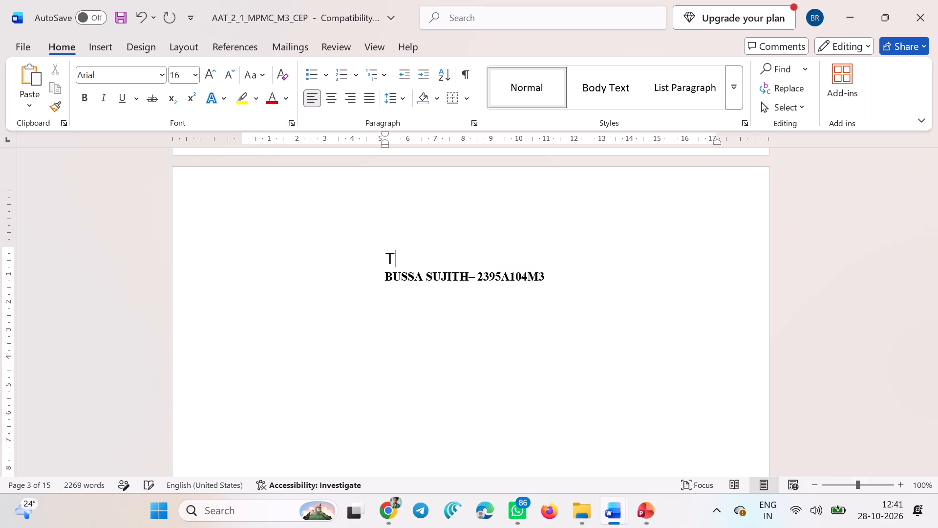
{"action": "key", "text": "BackSpace"}
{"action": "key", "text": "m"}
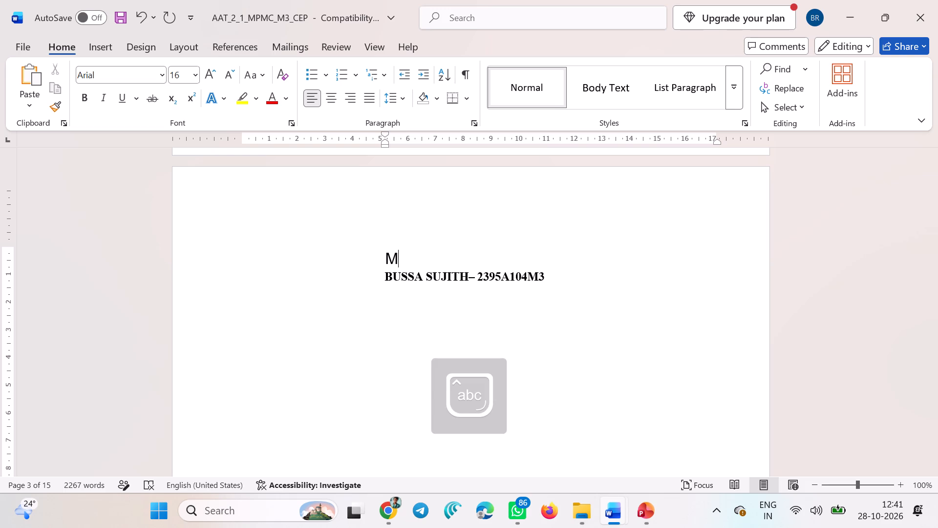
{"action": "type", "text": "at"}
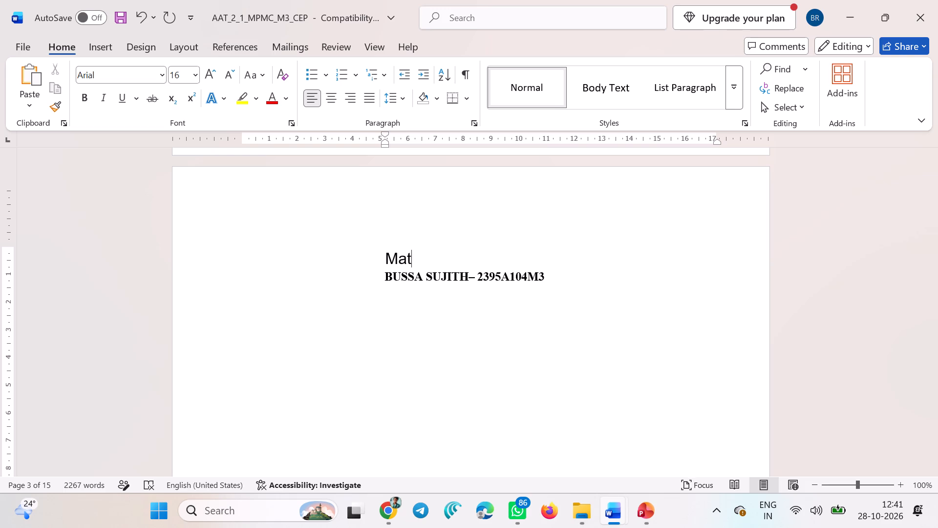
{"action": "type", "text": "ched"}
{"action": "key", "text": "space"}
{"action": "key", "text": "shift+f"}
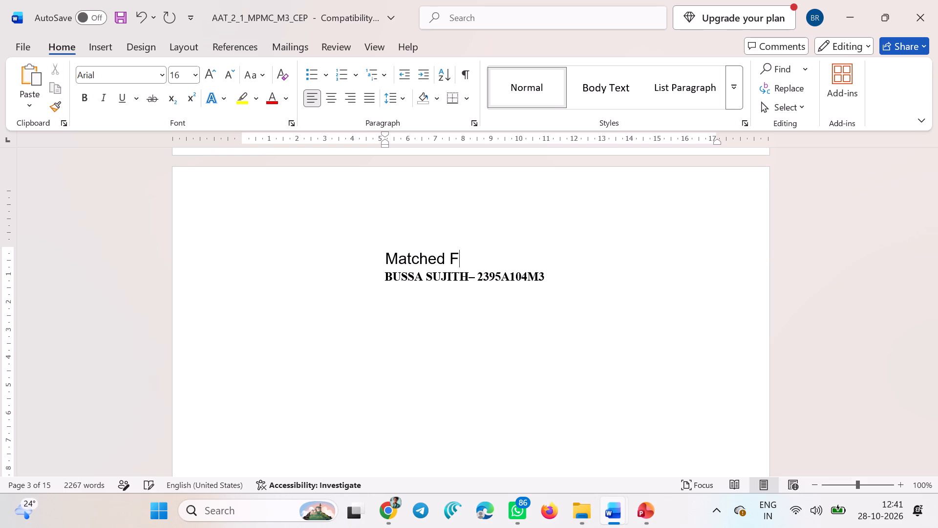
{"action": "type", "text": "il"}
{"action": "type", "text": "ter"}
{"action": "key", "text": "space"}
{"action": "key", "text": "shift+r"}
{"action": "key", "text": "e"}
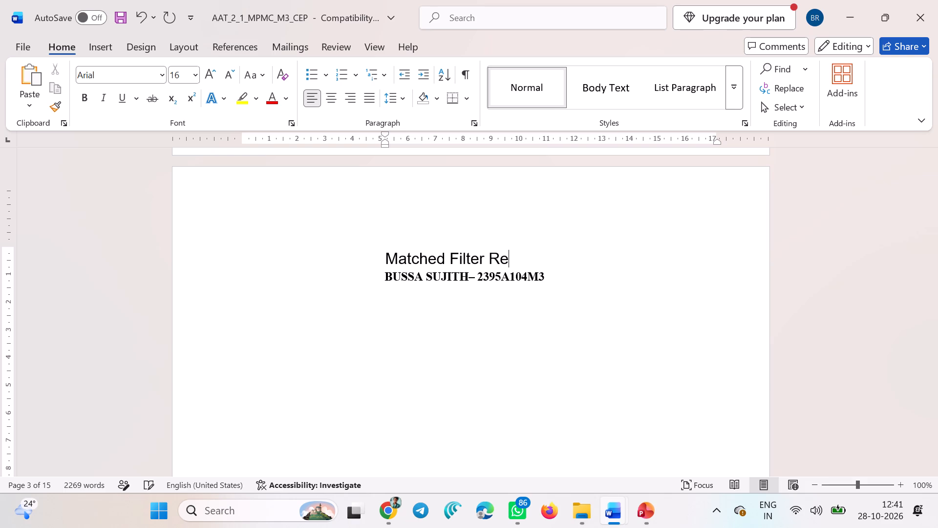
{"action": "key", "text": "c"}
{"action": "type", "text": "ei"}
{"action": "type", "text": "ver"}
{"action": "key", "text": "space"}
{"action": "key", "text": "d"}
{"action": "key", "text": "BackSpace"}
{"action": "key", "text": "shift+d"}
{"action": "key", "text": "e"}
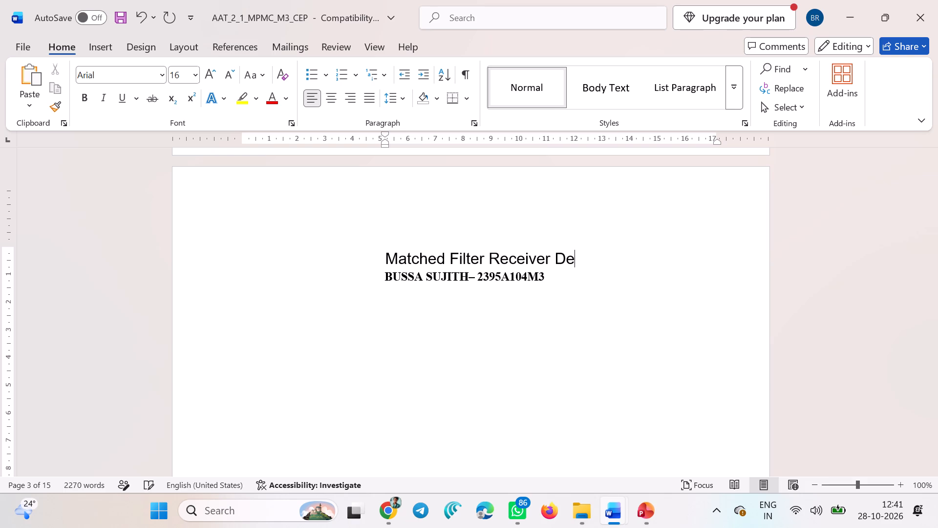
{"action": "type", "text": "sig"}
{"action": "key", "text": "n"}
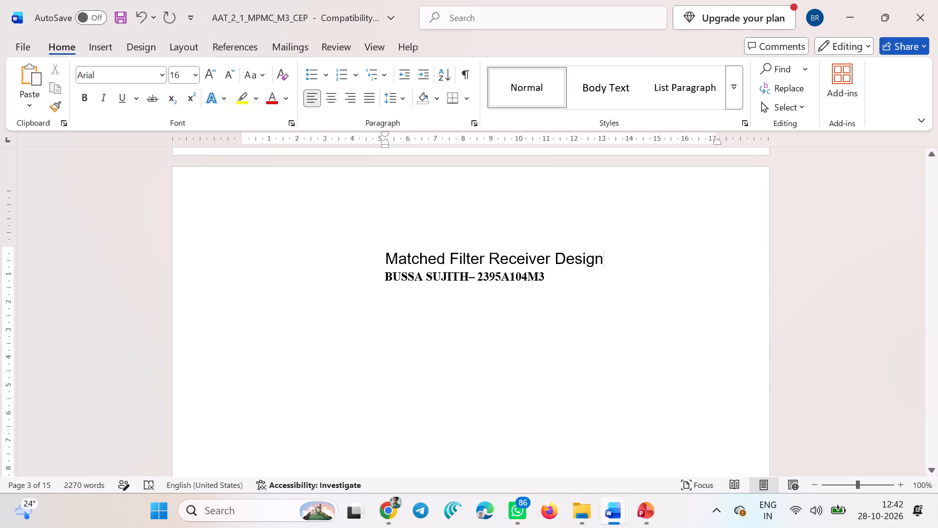
Remove the new title's left indent and pad it with leading spaces so it sits roughly centred above the author line.
{"action": "left_click", "coordinate": [384, 256]}
{"action": "key", "text": "BackSpace"}
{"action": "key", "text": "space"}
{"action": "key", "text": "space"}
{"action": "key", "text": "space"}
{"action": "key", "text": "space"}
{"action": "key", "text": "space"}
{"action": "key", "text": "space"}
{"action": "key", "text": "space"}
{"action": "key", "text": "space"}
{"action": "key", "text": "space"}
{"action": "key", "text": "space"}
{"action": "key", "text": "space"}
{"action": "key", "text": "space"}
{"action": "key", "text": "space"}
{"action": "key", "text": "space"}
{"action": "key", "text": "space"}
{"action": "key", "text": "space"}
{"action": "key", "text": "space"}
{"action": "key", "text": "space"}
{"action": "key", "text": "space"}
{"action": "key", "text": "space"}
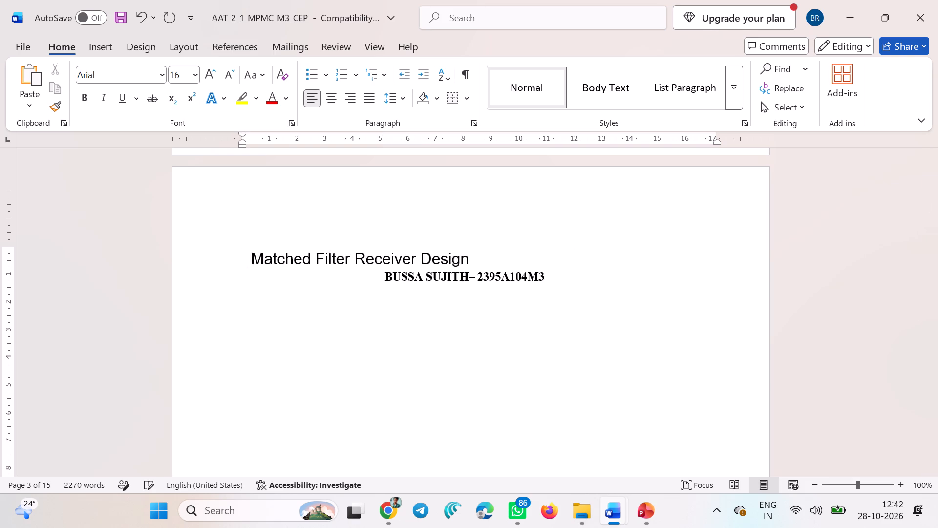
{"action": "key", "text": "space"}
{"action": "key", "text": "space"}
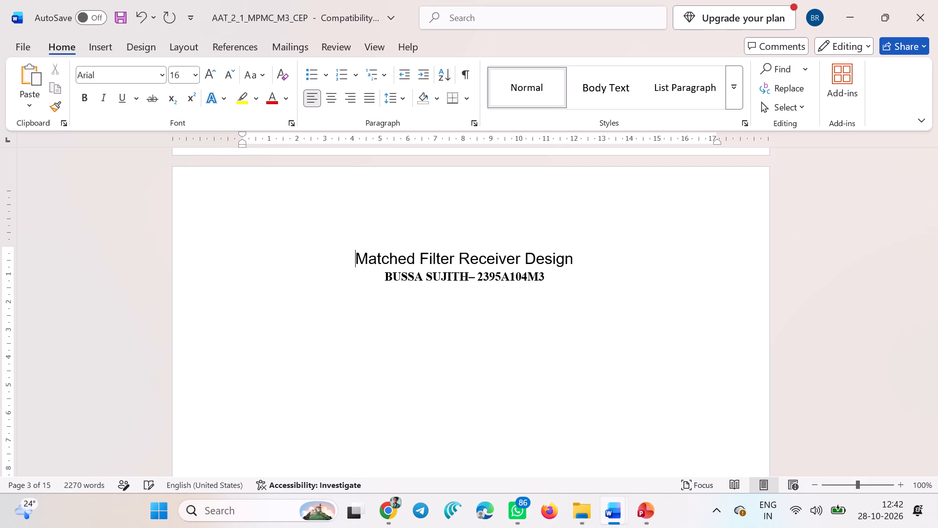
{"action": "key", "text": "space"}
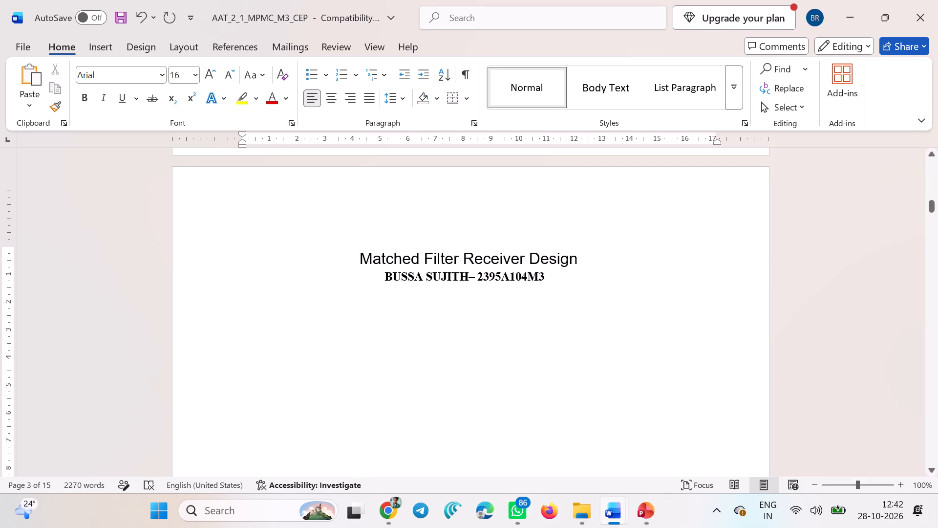
Replace the author's name below the page 3 title with the new student's name in capitals, keeping the dash and roll number.
{"action": "left_click", "coordinate": [470, 279]}
{"action": "key", "text": "BackSpace"}
{"action": "key", "text": "BackSpace"}
{"action": "key", "text": "BackSpace"}
{"action": "key", "text": "BackSpace"}
{"action": "key", "text": "BackSpace"}
{"action": "key", "text": "BackSpace"}
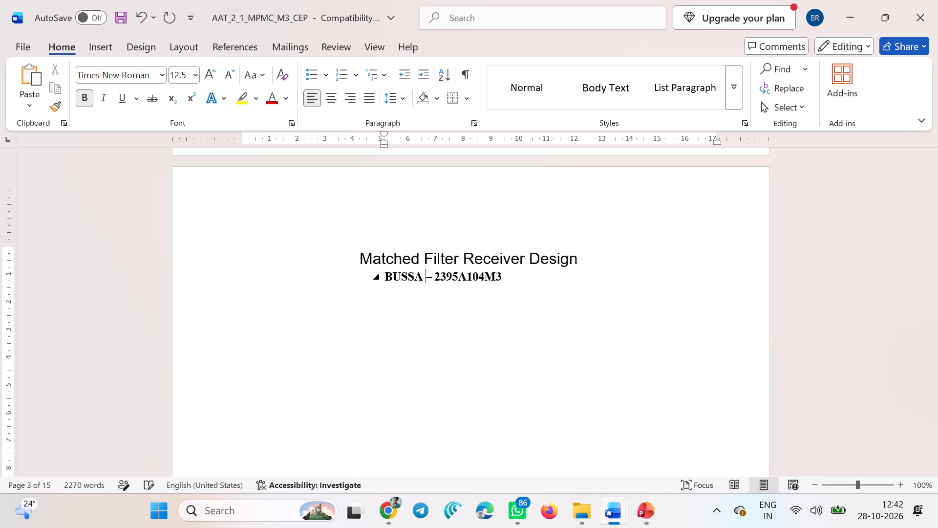
{"action": "key", "text": "BackSpace"}
{"action": "key", "text": "BackSpace"}
{"action": "key", "text": "BackSpace"}
{"action": "key", "text": "BackSpace"}
{"action": "key", "text": "BackSpace"}
{"action": "key", "text": "BackSpace"}
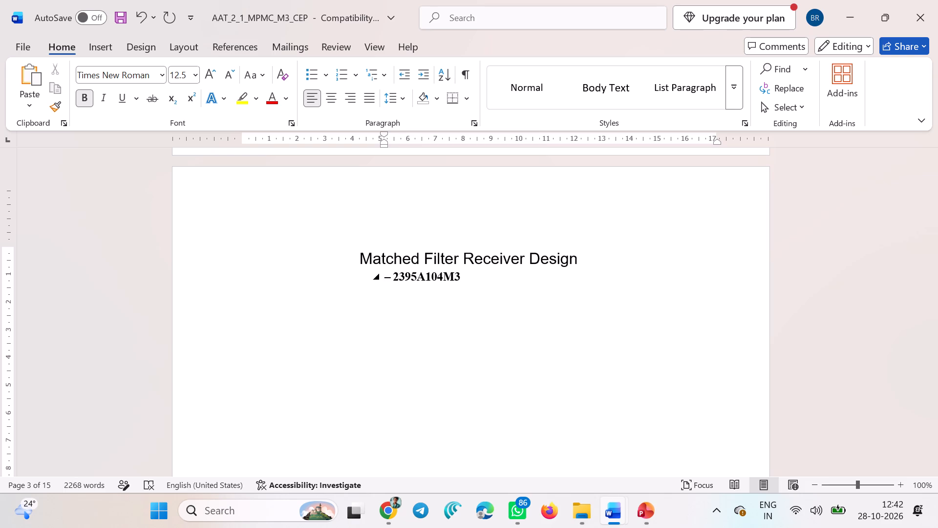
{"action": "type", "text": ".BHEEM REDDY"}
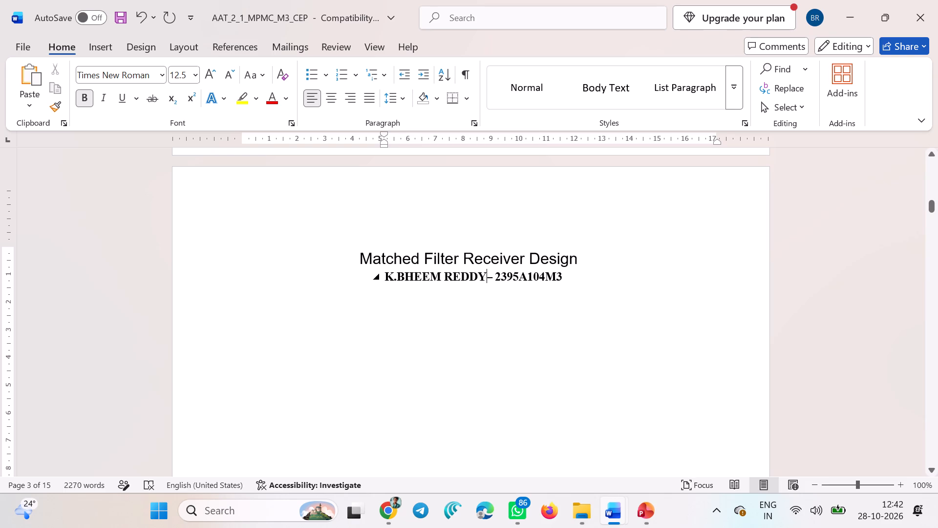
Replace the roll number after the author's name on page 3 with the new student's roll number.
{"action": "left_click", "coordinate": [564, 277]}
{"action": "key", "text": "BackSpace"}
{"action": "key", "text": "BackSpace"}
{"action": "key", "text": "BackSpace"}
{"action": "key", "text": "BackSpace"}
{"action": "key", "text": "BackSpace"}
{"action": "key", "text": "BackSpace"}
{"action": "key", "text": "BackSpace"}
{"action": "key", "text": "BackSpace"}
{"action": "key", "text": "BackSpace"}
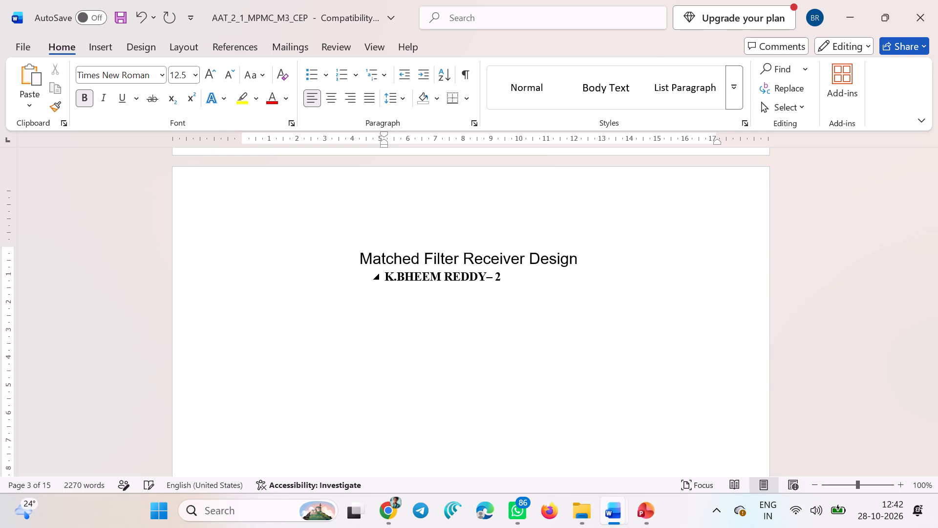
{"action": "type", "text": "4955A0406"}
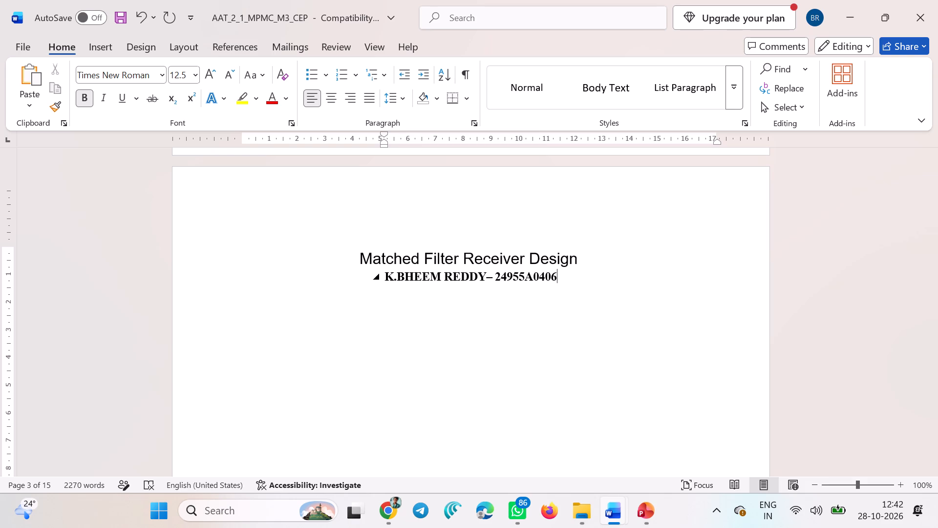
Delete the student signature image, including its caption, from the end of the declaration certificate on page 4.
{"action": "scroll", "coordinate": [632, 283], "scroll_direction": "down", "scroll_amount": 2}
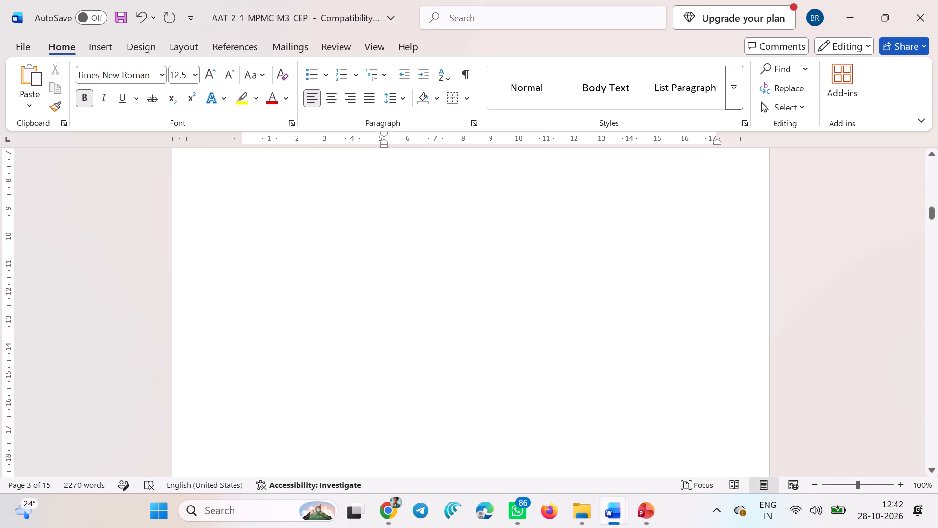
{"action": "scroll", "coordinate": [632, 283], "scroll_direction": "down", "scroll_amount": 5}
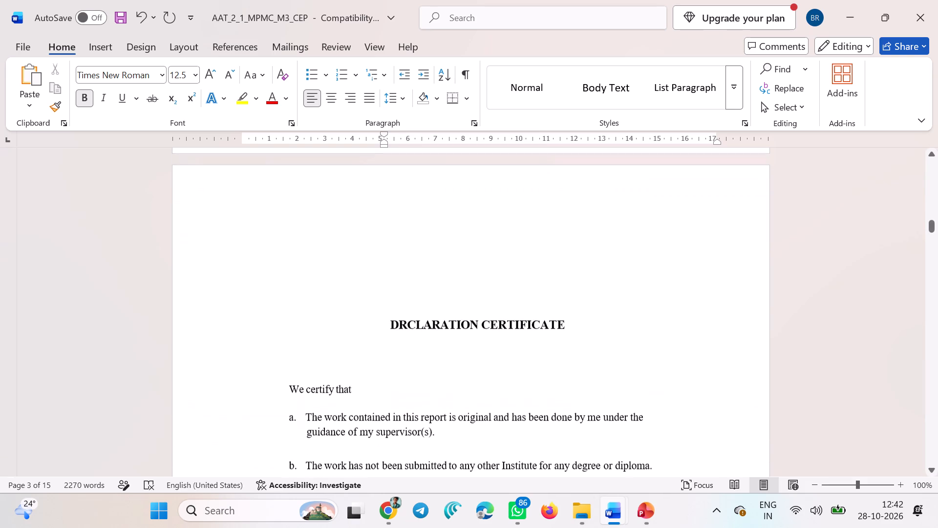
{"action": "scroll", "coordinate": [632, 283], "scroll_direction": "down", "scroll_amount": 3}
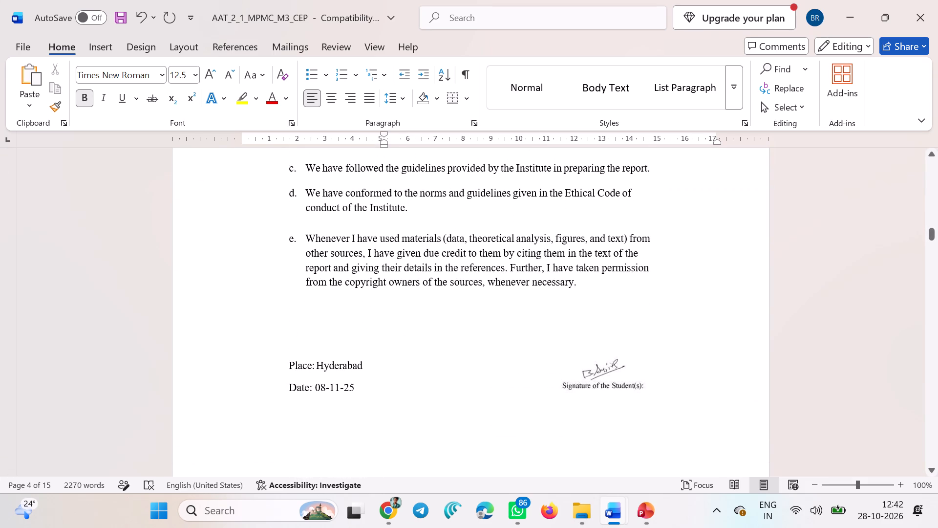
{"action": "left_click", "coordinate": [598, 373]}
{"action": "key", "text": "BackSpace"}
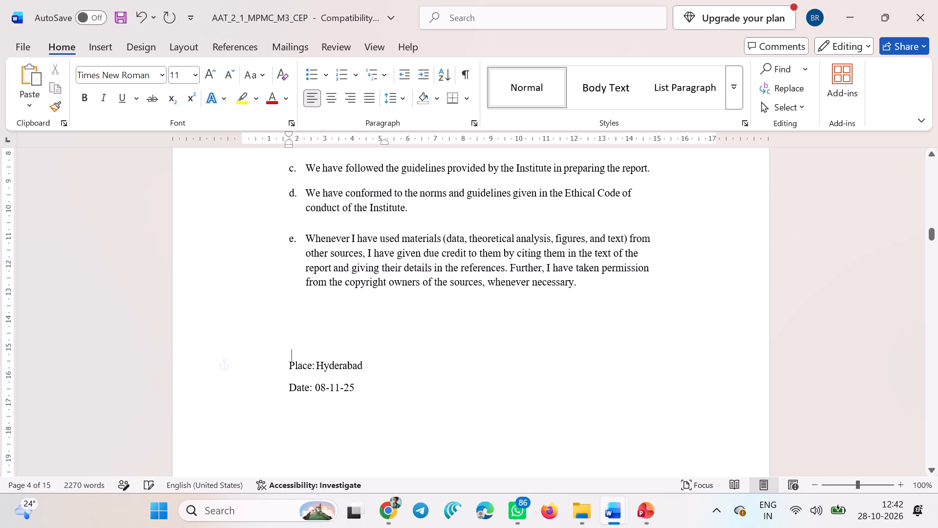
Set the date below the place line of the declaration certificate to 28-10-26.
{"action": "left_click", "coordinate": [325, 388]}
{"action": "key", "text": "BackSpace"}
{"action": "key", "text": "BackSpace"}
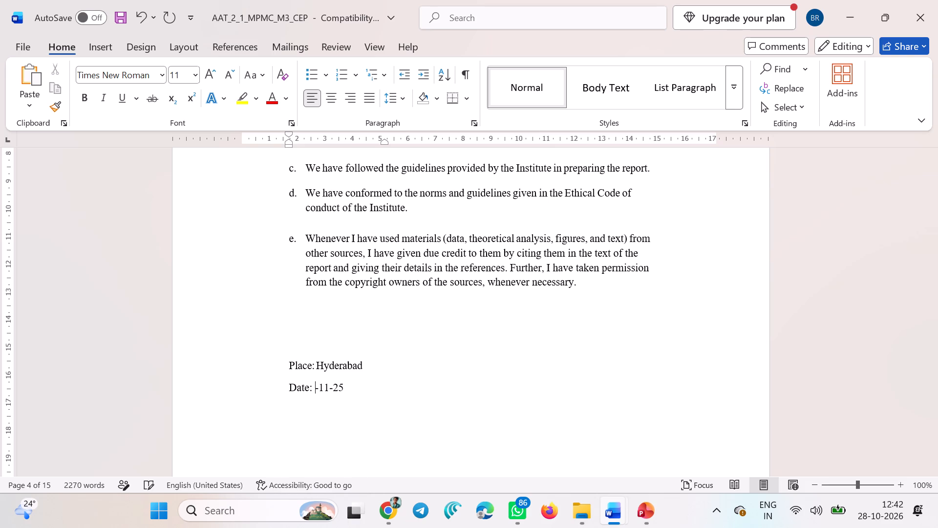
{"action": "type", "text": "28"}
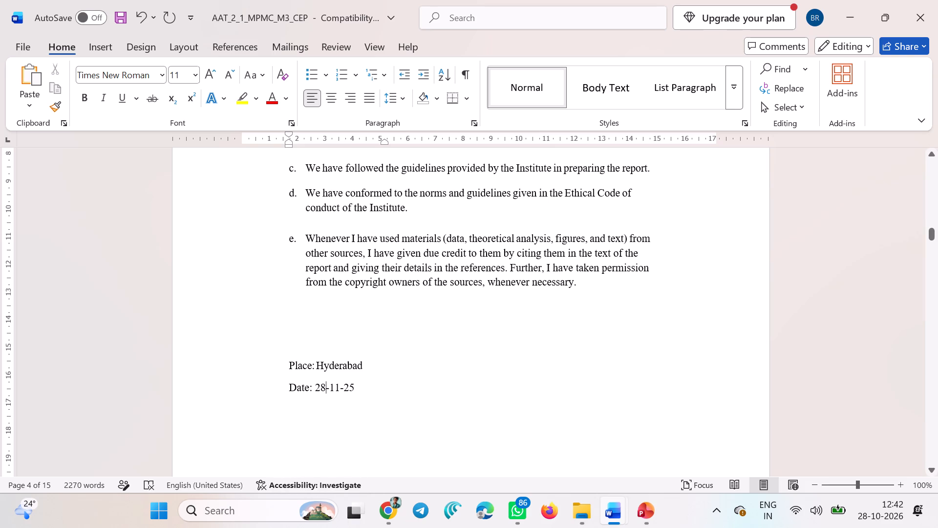
{"action": "left_click", "coordinate": [340, 388]}
{"action": "key", "text": "BackSpace"}
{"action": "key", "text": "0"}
{"action": "left_click", "coordinate": [352, 387]}
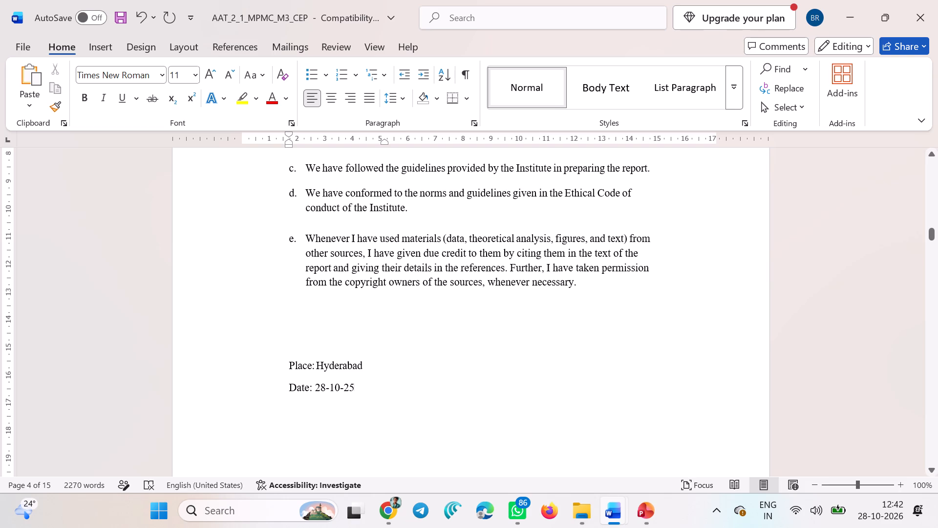
{"action": "key", "text": "BackSpace"}
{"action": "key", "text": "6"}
Replace the whole red project title line on the page 5 cover with "Matched Filter Receiver Design".
{"action": "scroll", "coordinate": [417, 375], "scroll_direction": "down", "scroll_amount": 2}
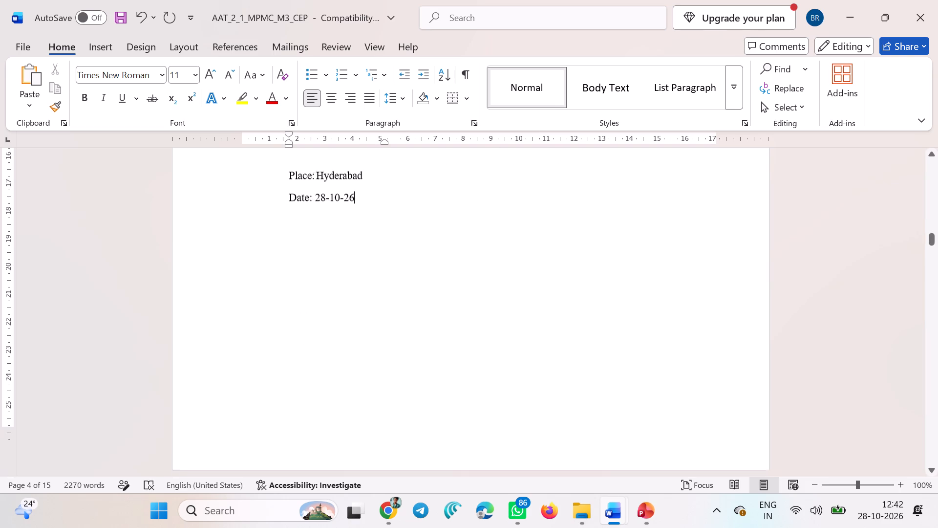
{"action": "scroll", "coordinate": [417, 375], "scroll_direction": "down", "scroll_amount": 5}
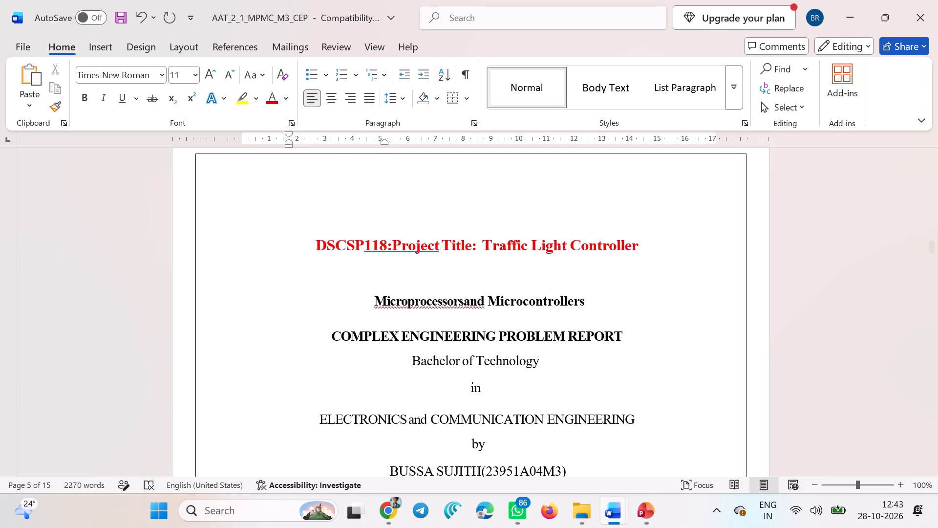
{"action": "left_click", "coordinate": [637, 245]}
{"action": "key", "text": "BackSpace"}
{"action": "key", "text": "BackSpace"}
{"action": "key", "text": "BackSpace"}
{"action": "key", "text": "BackSpace"}
{"action": "key", "text": "BackSpace"}
{"action": "key", "text": "BackSpace"}
{"action": "key", "text": "BackSpace"}
{"action": "key", "text": "BackSpace"}
{"action": "key", "text": "BackSpace"}
{"action": "key", "text": "BackSpace"}
{"action": "key", "text": "BackSpace"}
{"action": "key", "text": "BackSpace"}
{"action": "key", "text": "BackSpace"}
{"action": "key", "text": "BackSpace"}
{"action": "key", "text": "BackSpace"}
{"action": "key", "text": "BackSpace"}
{"action": "key", "text": "BackSpace"}
{"action": "key", "text": "BackSpace"}
{"action": "key", "text": "BackSpace"}
{"action": "key", "text": "BackSpace"}
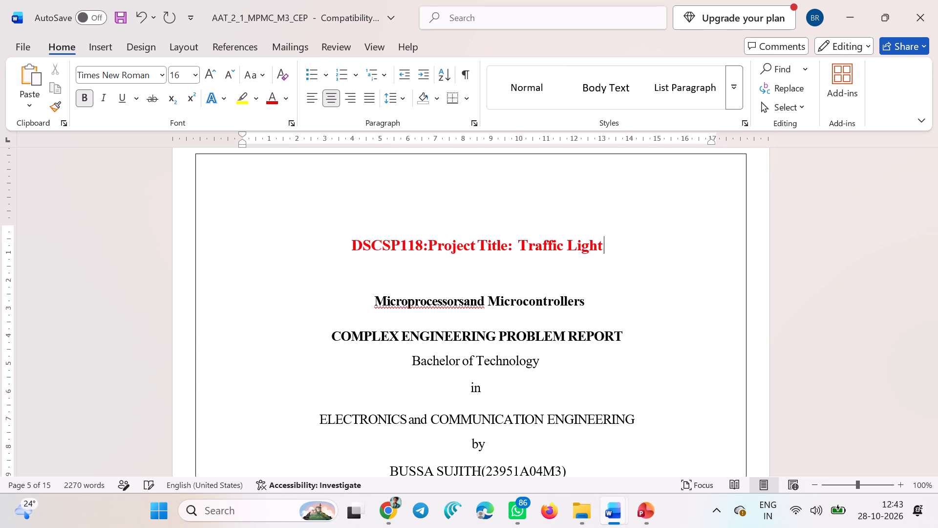
{"action": "key", "text": "BackSpace"}
{"action": "key", "text": "BackSpace"}
{"action": "key", "text": "BackSpace"}
{"action": "key", "text": "BackSpace"}
{"action": "key", "text": "BackSpace"}
{"action": "key", "text": "BackSpace"}
{"action": "key", "text": "BackSpace"}
{"action": "key", "text": "BackSpace"}
{"action": "key", "text": "BackSpace"}
{"action": "key", "text": "BackSpace"}
{"action": "key", "text": "BackSpace"}
{"action": "key", "text": "BackSpace"}
{"action": "key", "text": "BackSpace"}
{"action": "key", "text": "BackSpace"}
{"action": "key", "text": "BackSpace"}
{"action": "key", "text": "BackSpace"}
{"action": "key", "text": "BackSpace"}
{"action": "key", "text": "BackSpace"}
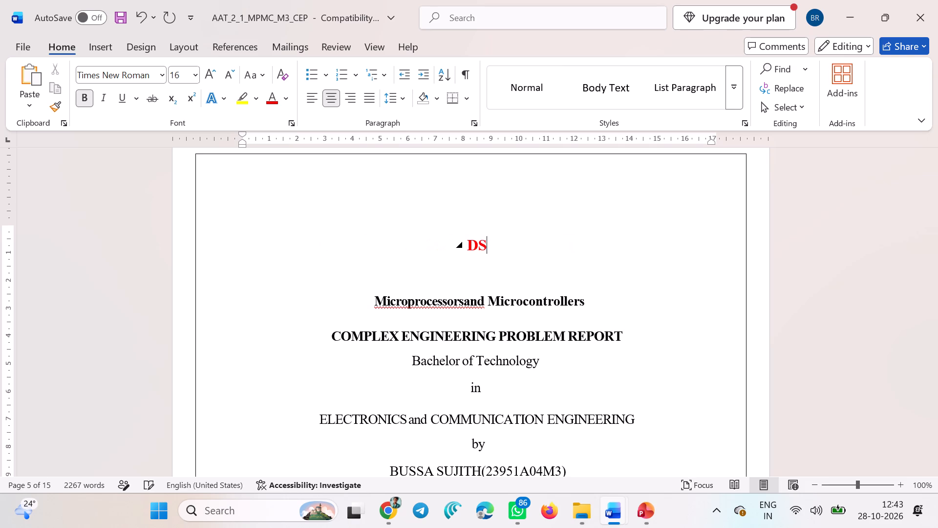
{"action": "key", "text": "BackSpace"}
{"action": "key", "text": "BackSpace"}
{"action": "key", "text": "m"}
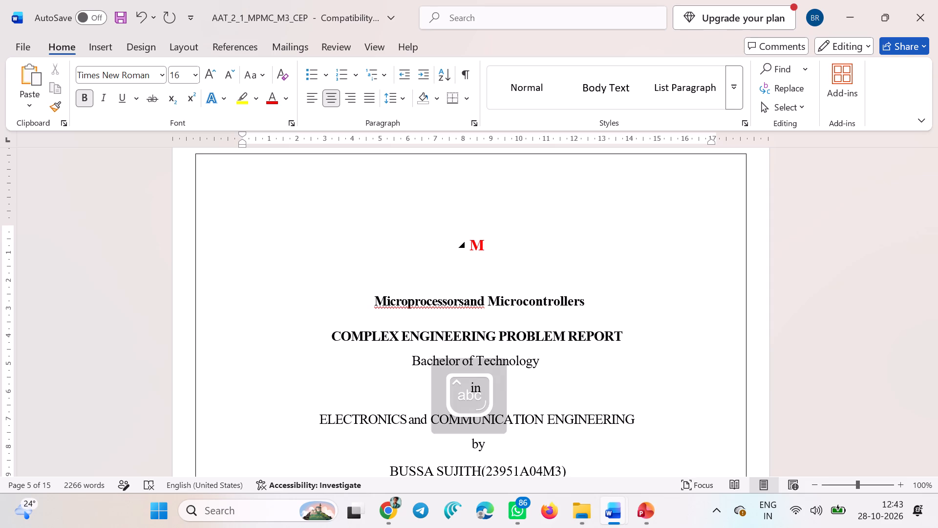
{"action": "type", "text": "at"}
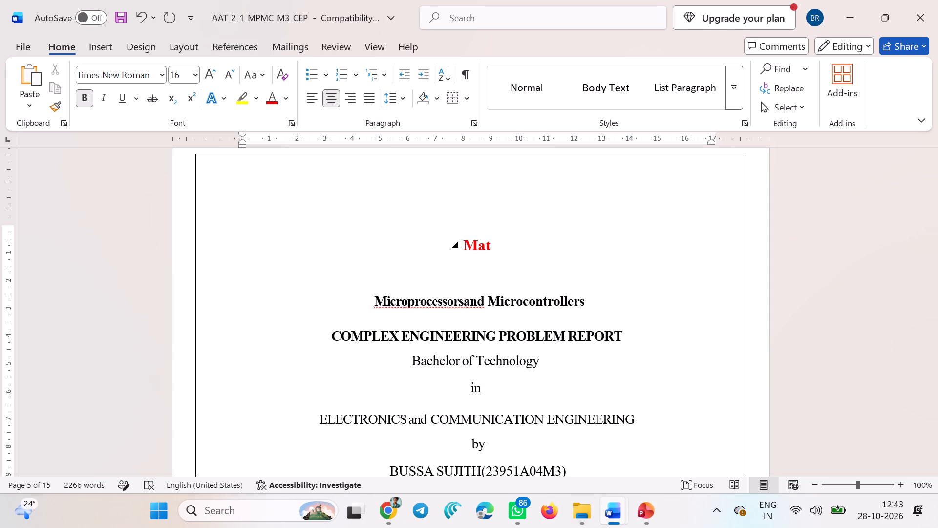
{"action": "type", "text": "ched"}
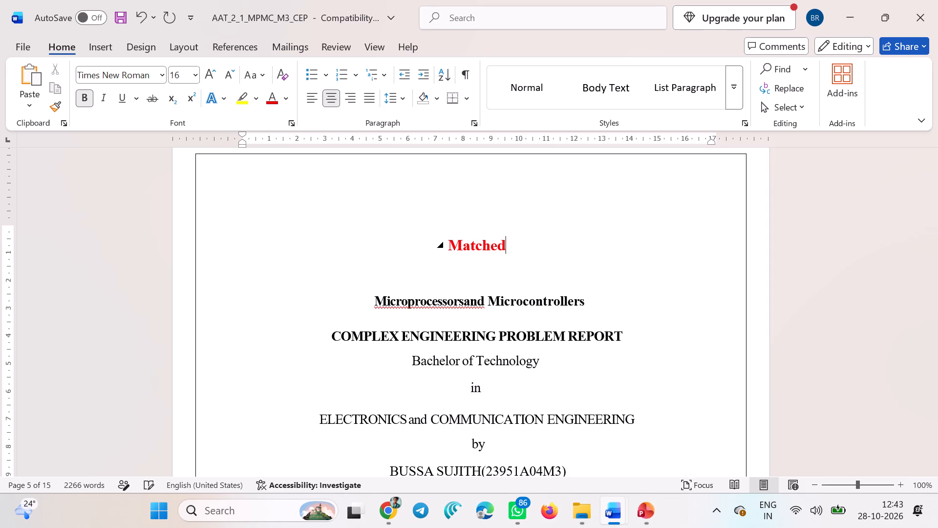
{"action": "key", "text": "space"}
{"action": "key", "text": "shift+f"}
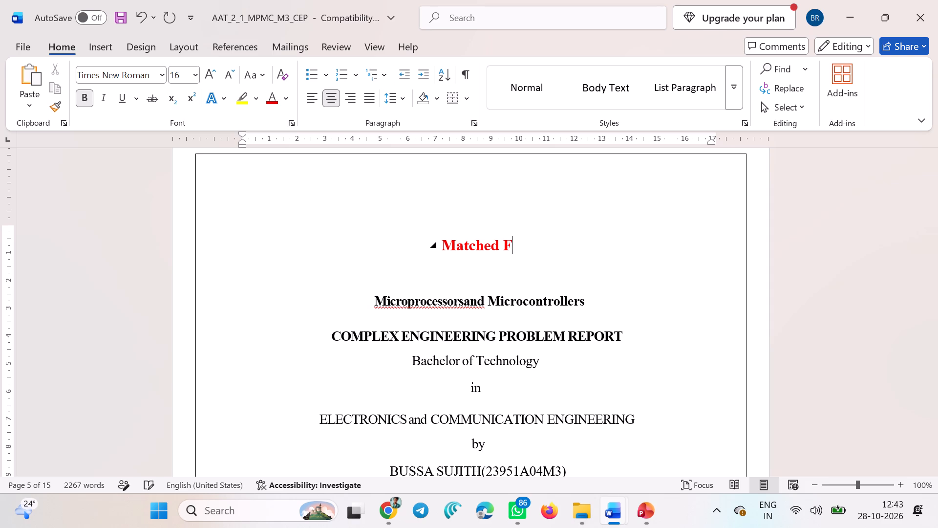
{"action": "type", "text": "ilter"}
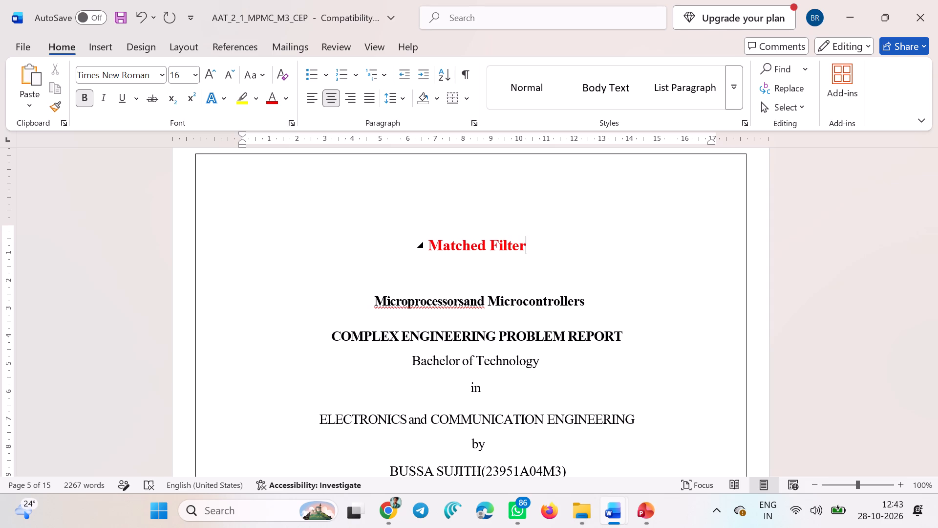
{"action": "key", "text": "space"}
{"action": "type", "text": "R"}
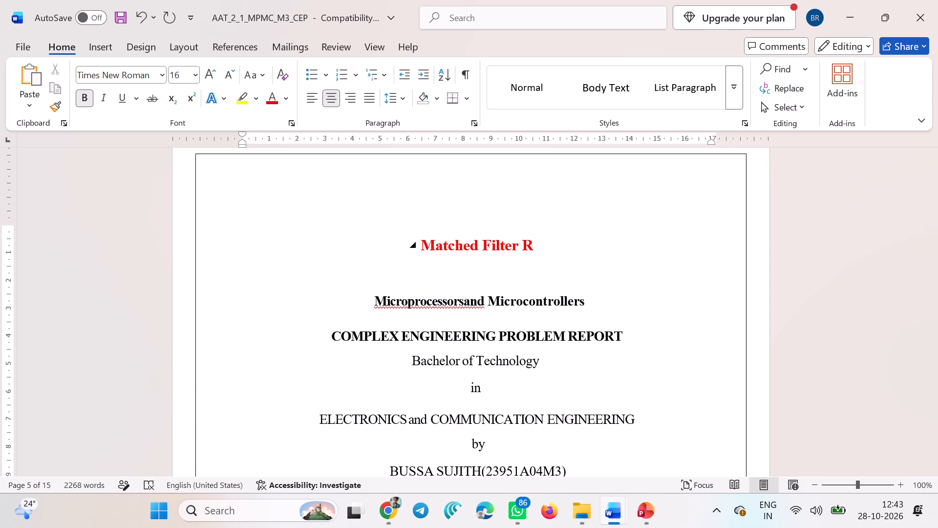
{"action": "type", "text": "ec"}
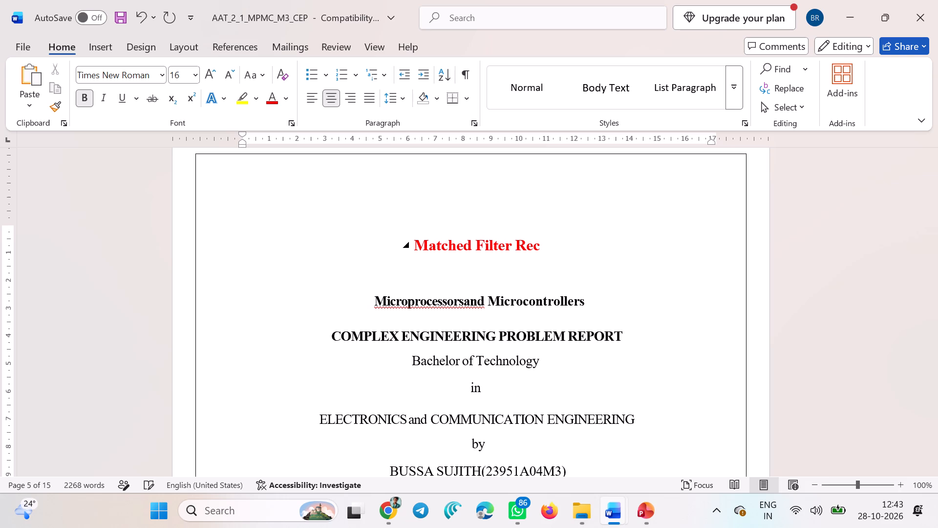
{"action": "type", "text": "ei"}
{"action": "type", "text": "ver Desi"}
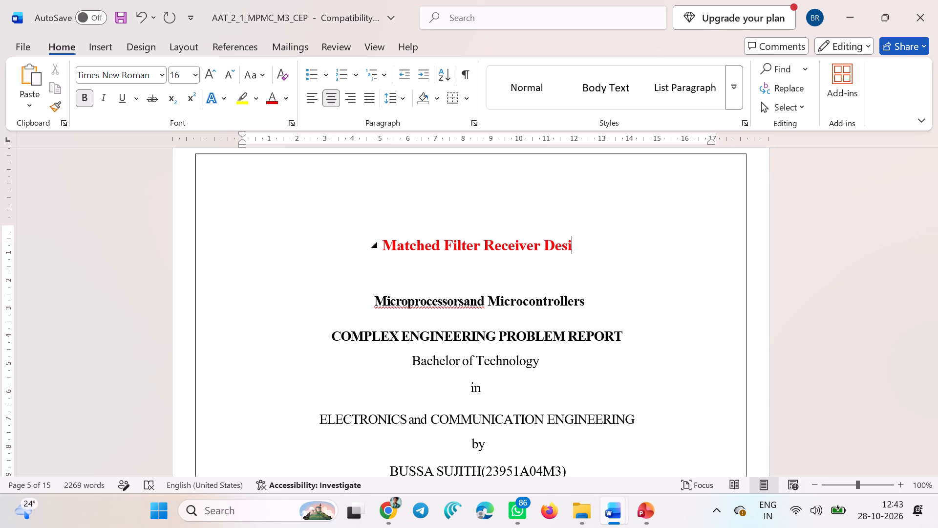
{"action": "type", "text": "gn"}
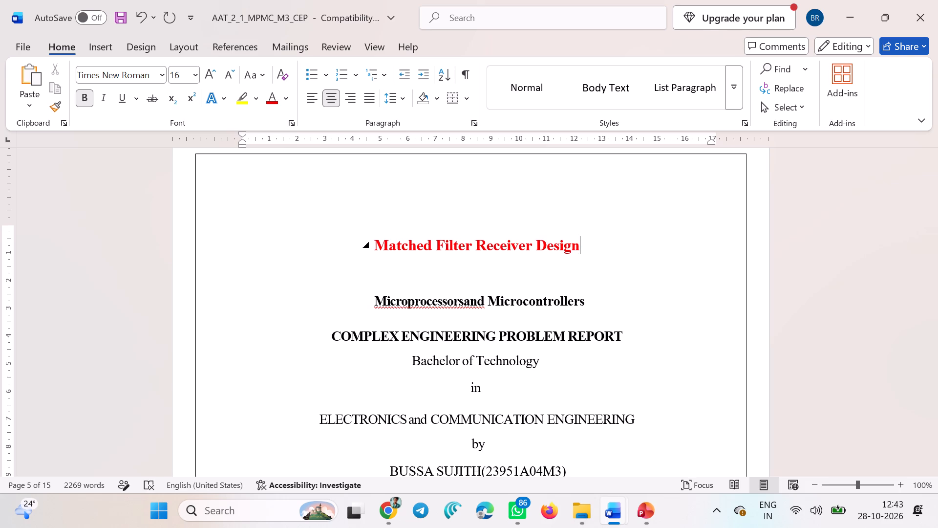
Replace the course name below the red title on the page 5 cover with "Microwave and Radar Engineering".
{"action": "left_click", "coordinate": [584, 303]}
{"action": "key", "text": "BackSpace"}
{"action": "key", "text": "BackSpace"}
{"action": "key", "text": "BackSpace"}
{"action": "key", "text": "BackSpace"}
{"action": "key", "text": "BackSpace"}
{"action": "key", "text": "BackSpace"}
{"action": "key", "text": "BackSpace"}
{"action": "key", "text": "BackSpace"}
{"action": "key", "text": "BackSpace"}
{"action": "key", "text": "BackSpace"}
{"action": "key", "text": "BackSpace"}
{"action": "key", "text": "BackSpace"}
{"action": "key", "text": "BackSpace"}
{"action": "key", "text": "BackSpace"}
{"action": "key", "text": "BackSpace"}
{"action": "key", "text": "BackSpace"}
{"action": "key", "text": "BackSpace"}
{"action": "key", "text": "BackSpace"}
{"action": "key", "text": "BackSpace"}
{"action": "key", "text": "BackSpace"}
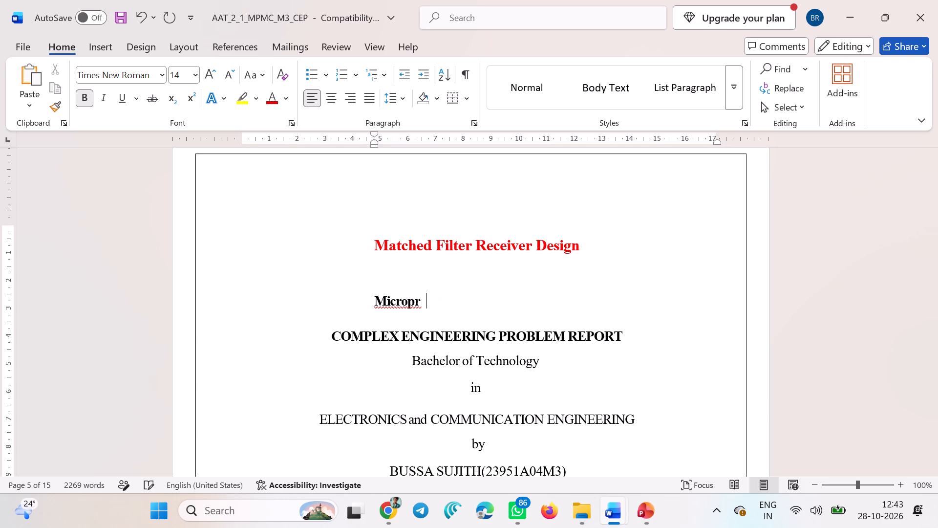
{"action": "key", "text": "BackSpace"}
{"action": "key", "text": "BackSpace"}
{"action": "key", "text": "BackSpace"}
{"action": "key", "text": "BackSpace"}
{"action": "key", "text": "BackSpace"}
{"action": "key", "text": "BackSpace"}
{"action": "key", "text": "BackSpace"}
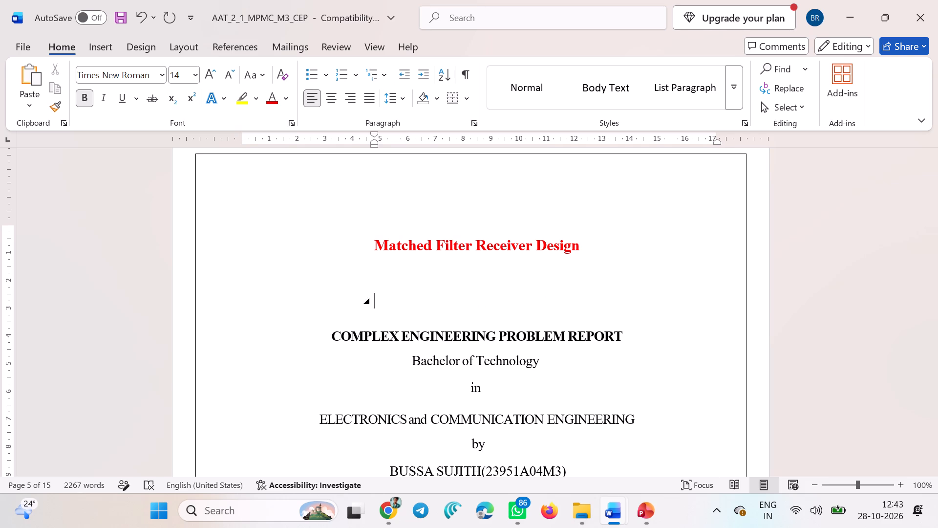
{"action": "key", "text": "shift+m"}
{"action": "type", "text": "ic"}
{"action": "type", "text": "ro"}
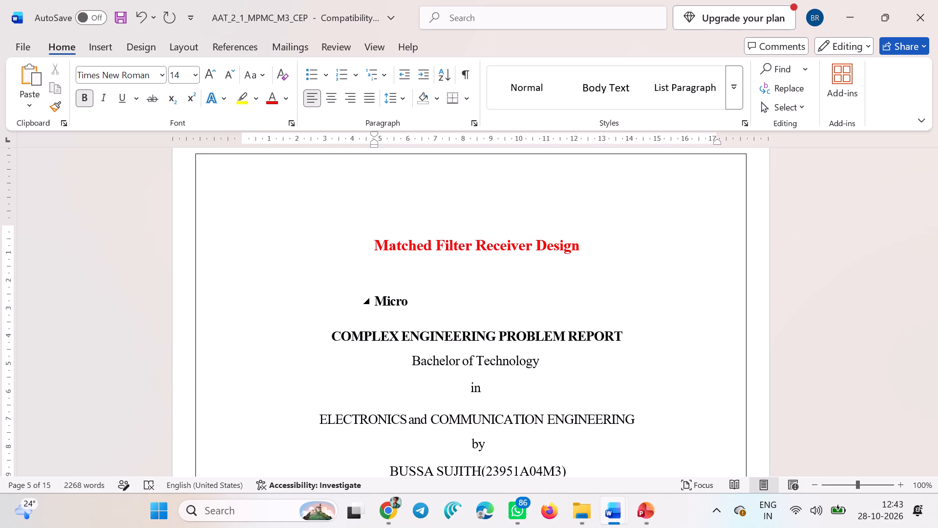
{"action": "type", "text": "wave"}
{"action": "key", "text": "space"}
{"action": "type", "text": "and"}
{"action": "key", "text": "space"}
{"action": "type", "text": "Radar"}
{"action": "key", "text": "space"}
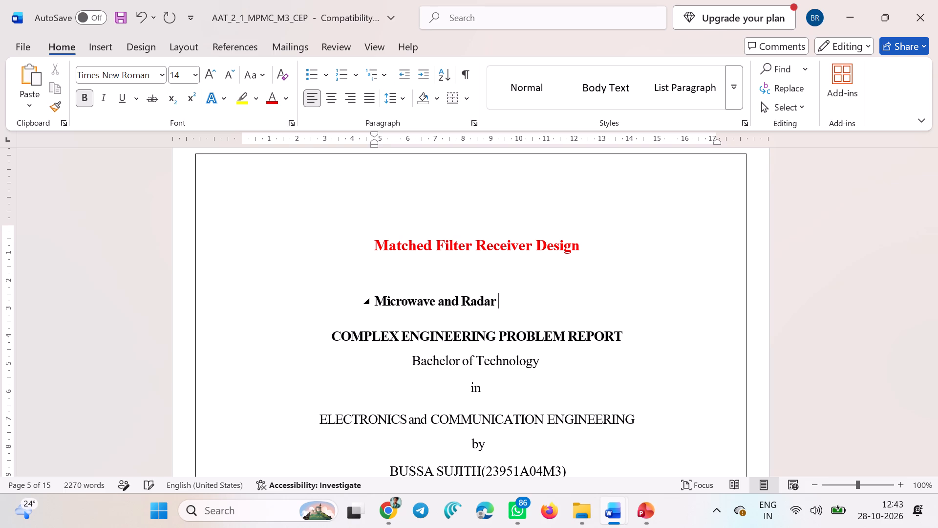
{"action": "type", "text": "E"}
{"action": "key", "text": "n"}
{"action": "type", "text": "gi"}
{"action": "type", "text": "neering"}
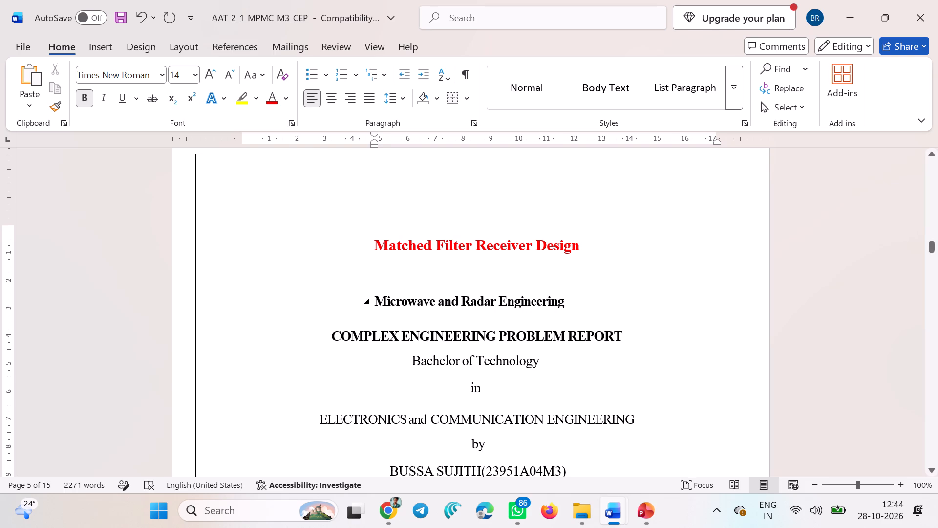
Replace the author's name below "by" on the page 5 cover with the new student's name in capitals.
{"action": "scroll", "coordinate": [606, 321], "scroll_direction": "down", "scroll_amount": 1}
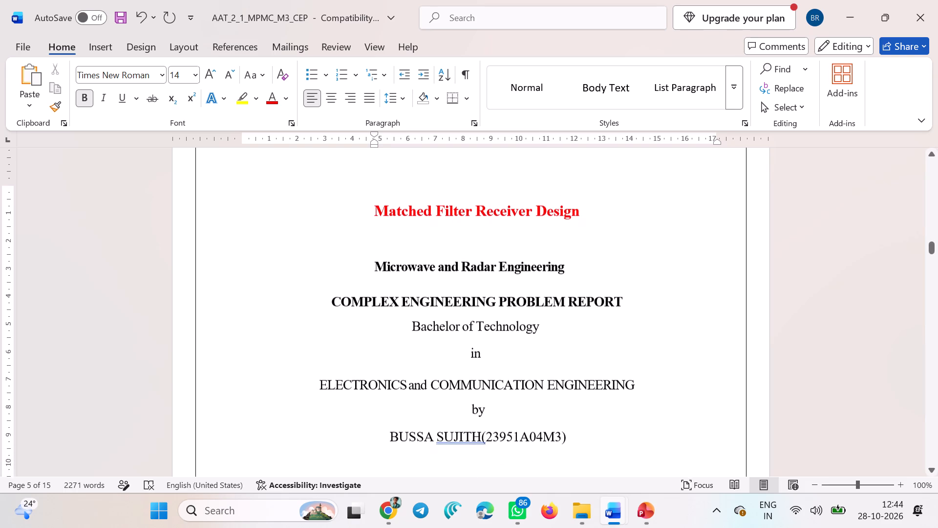
{"action": "scroll", "coordinate": [606, 321], "scroll_direction": "down", "scroll_amount": 2}
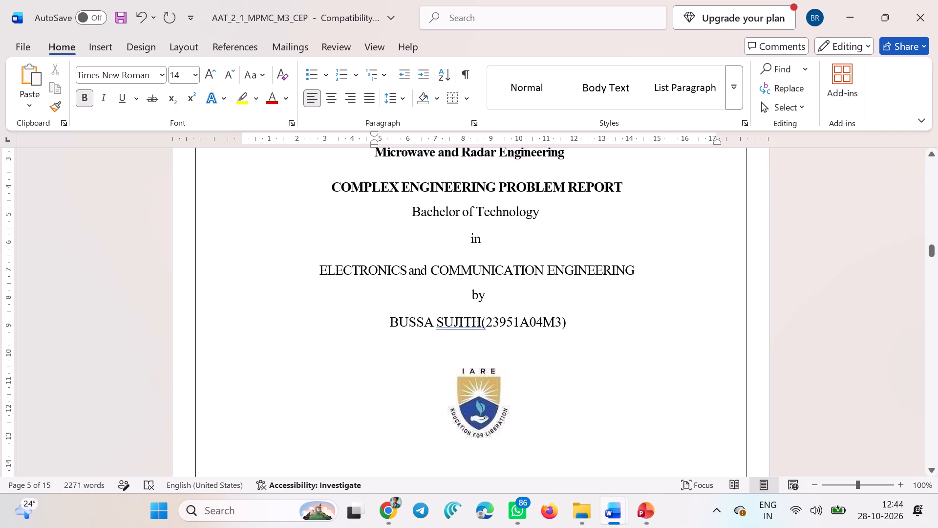
{"action": "left_click", "coordinate": [480, 323]}
{"action": "key", "text": "BackSpace"}
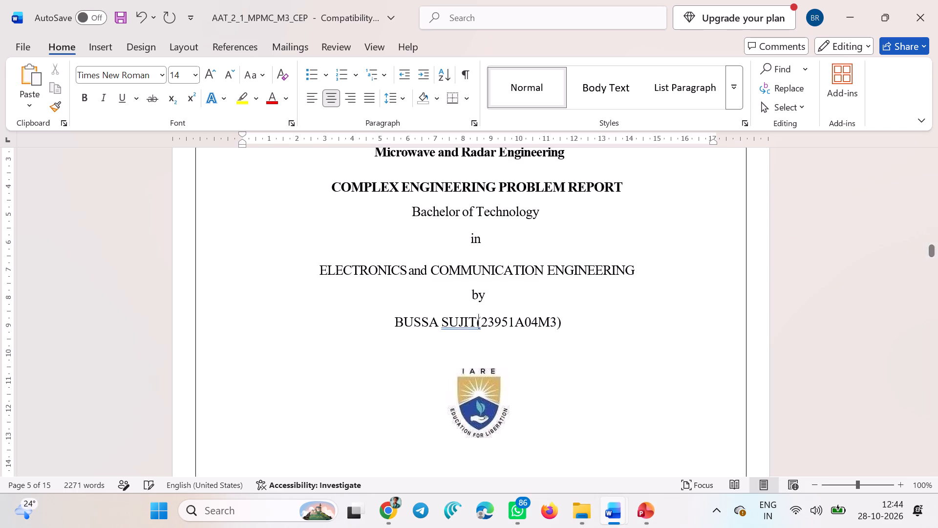
{"action": "key", "text": "BackSpace"}
{"action": "key", "text": "BackSpace"}
{"action": "key", "text": "BackSpace"}
{"action": "key", "text": "BackSpace"}
{"action": "key", "text": "BackSpace"}
{"action": "key", "text": "BackSpace"}
{"action": "key", "text": "BackSpace"}
{"action": "key", "text": "BackSpace"}
{"action": "key", "text": "BackSpace"}
{"action": "key", "text": "BackSpace"}
{"action": "key", "text": "BackSpace"}
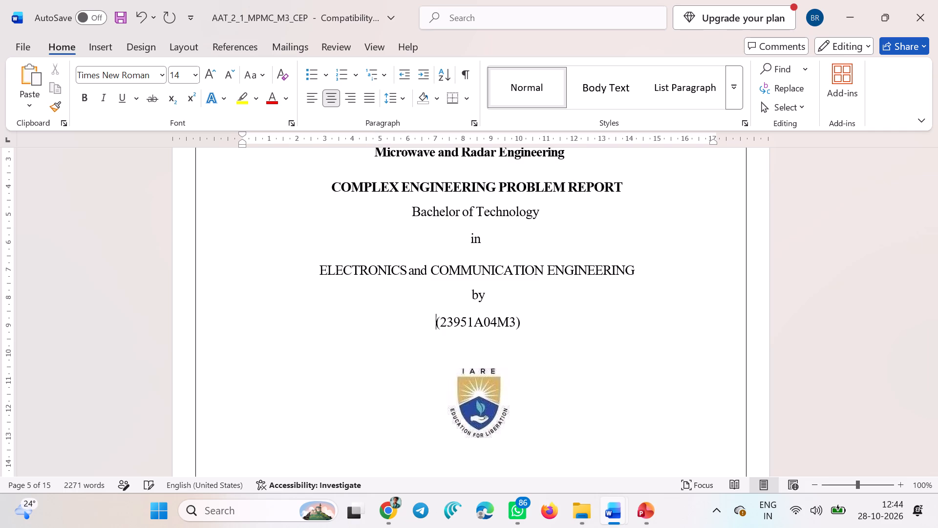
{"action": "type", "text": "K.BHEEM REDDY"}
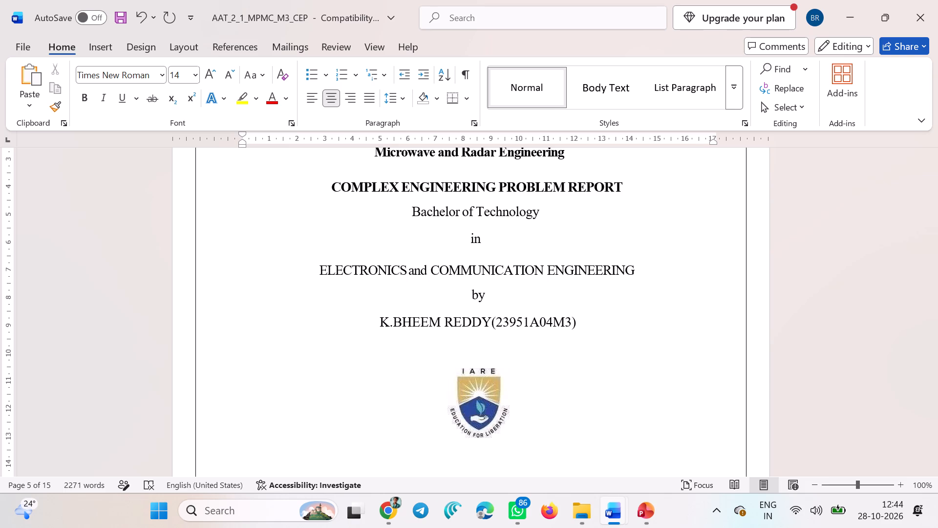
Replace the roll number in parentheses after the author's name on the page 5 cover with the new student's roll number.
{"action": "left_click", "coordinate": [571, 325]}
{"action": "key", "text": "BackSpace"}
{"action": "key", "text": "BackSpace"}
{"action": "key", "text": "BackSpace"}
{"action": "key", "text": "BackSpace"}
{"action": "key", "text": "BackSpace"}
{"action": "key", "text": "BackSpace"}
{"action": "key", "text": "BackSpace"}
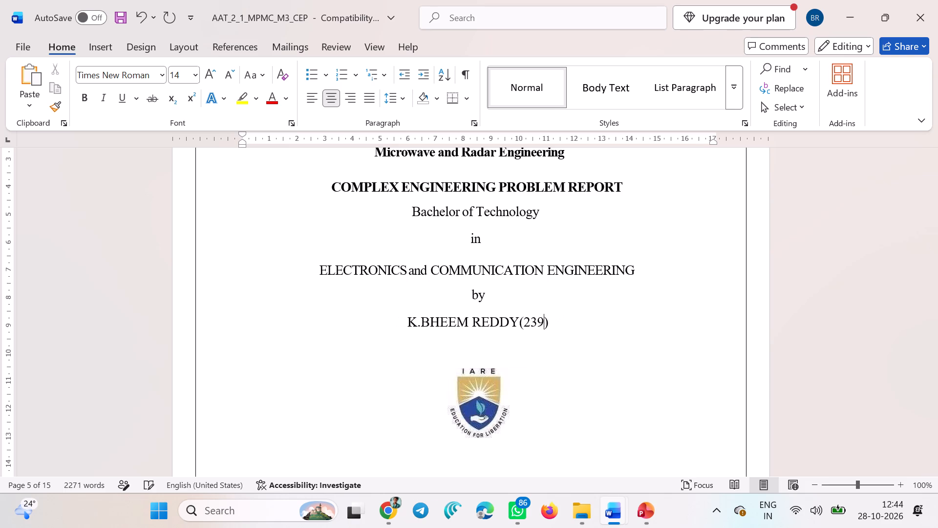
{"action": "key", "text": "BackSpace"}
{"action": "key", "text": "BackSpace"}
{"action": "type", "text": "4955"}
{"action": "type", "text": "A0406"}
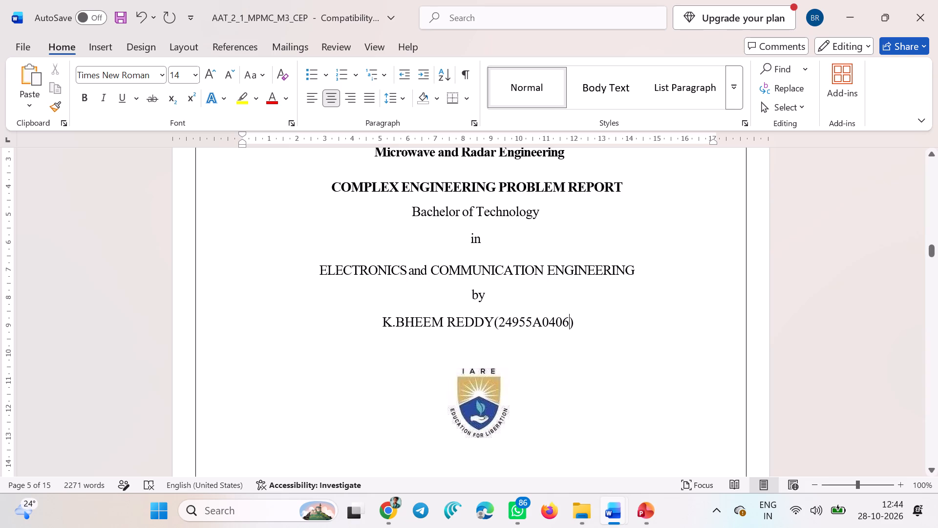
Change the date line below the institute address on the page 5 cover to OCTOBER,2026.
{"action": "scroll", "coordinate": [563, 341], "scroll_direction": "up", "scroll_amount": 2}
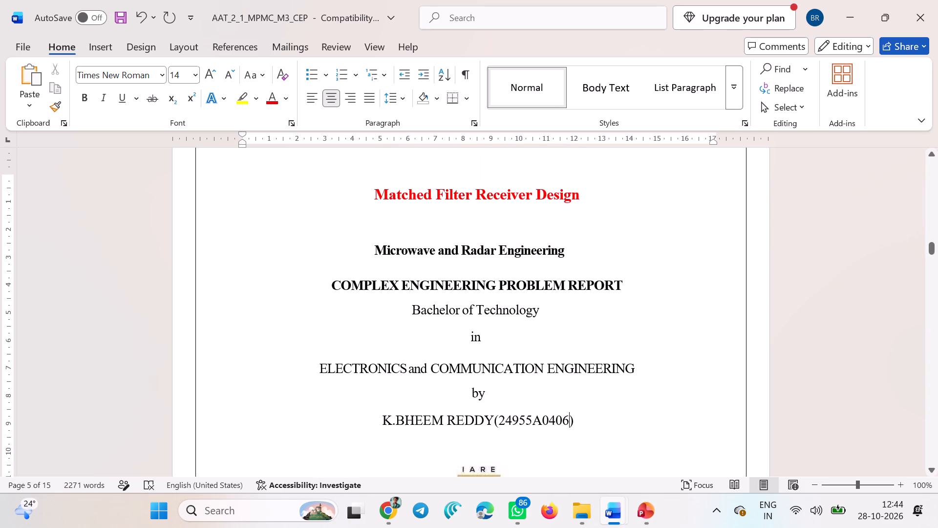
{"action": "scroll", "coordinate": [563, 341], "scroll_direction": "up", "scroll_amount": 1}
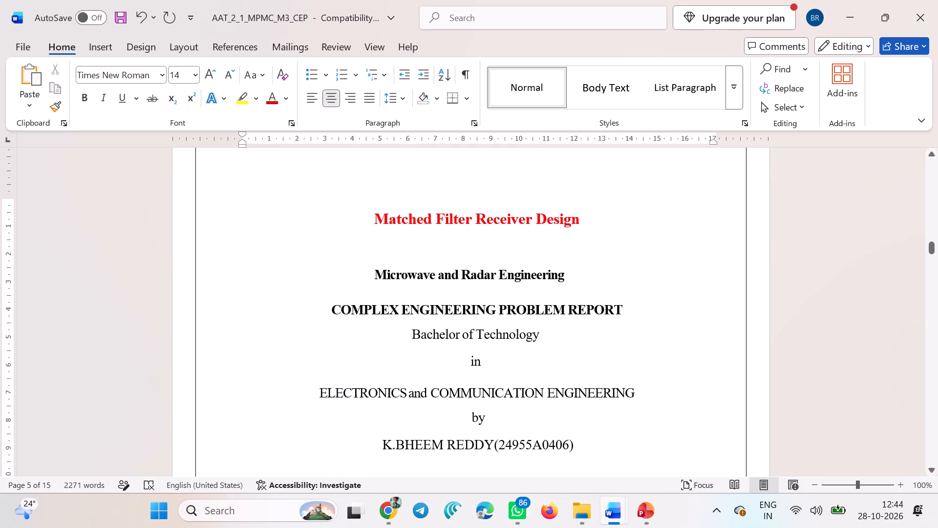
{"action": "scroll", "coordinate": [403, 297], "scroll_direction": "down", "scroll_amount": 3}
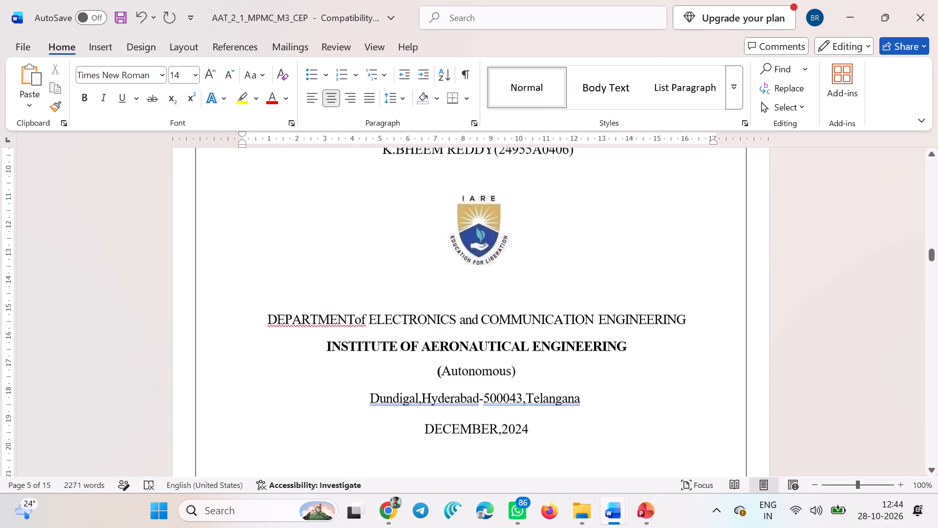
{"action": "scroll", "coordinate": [403, 297], "scroll_direction": "down", "scroll_amount": 2}
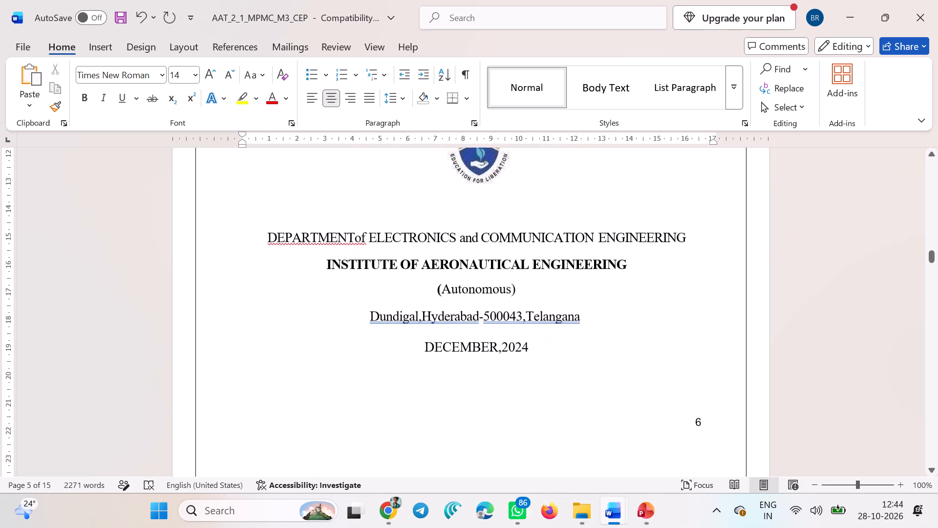
{"action": "left_click", "coordinate": [540, 345]}
{"action": "key", "text": "BackSpace"}
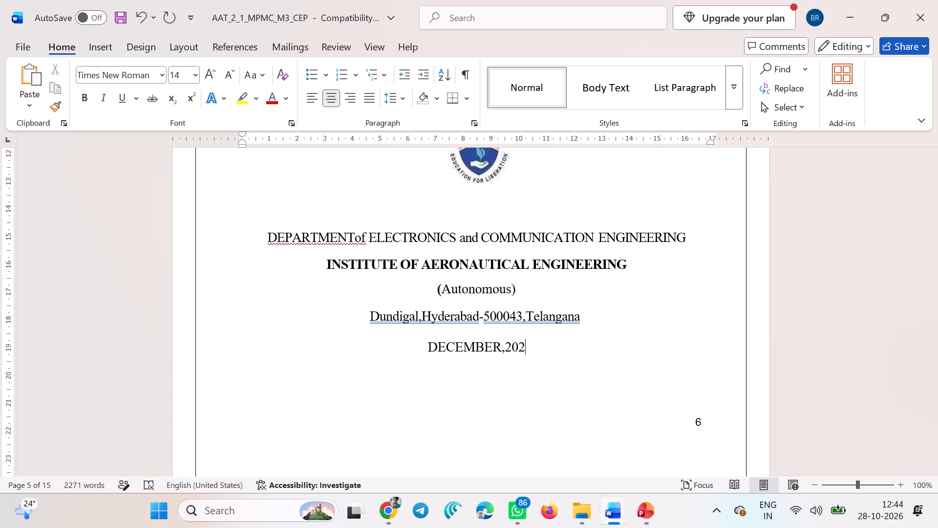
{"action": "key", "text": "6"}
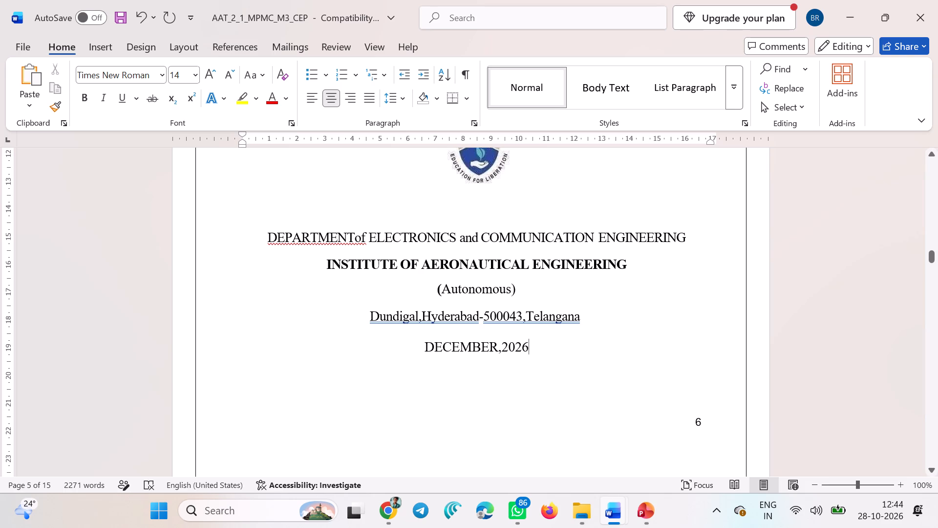
{"action": "left_click", "coordinate": [498, 348]}
{"action": "key", "text": "BackSpace"}
{"action": "key", "text": "BackSpace"}
{"action": "key", "text": "BackSpace"}
{"action": "key", "text": "BackSpace"}
{"action": "key", "text": "BackSpace"}
{"action": "key", "text": "BackSpace"}
{"action": "key", "text": "BackSpace"}
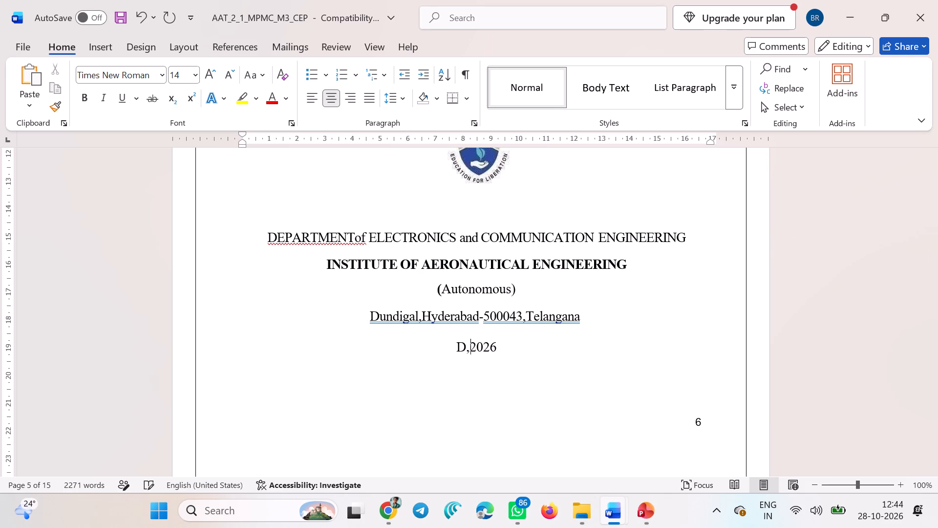
{"action": "key", "text": "BackSpace"}
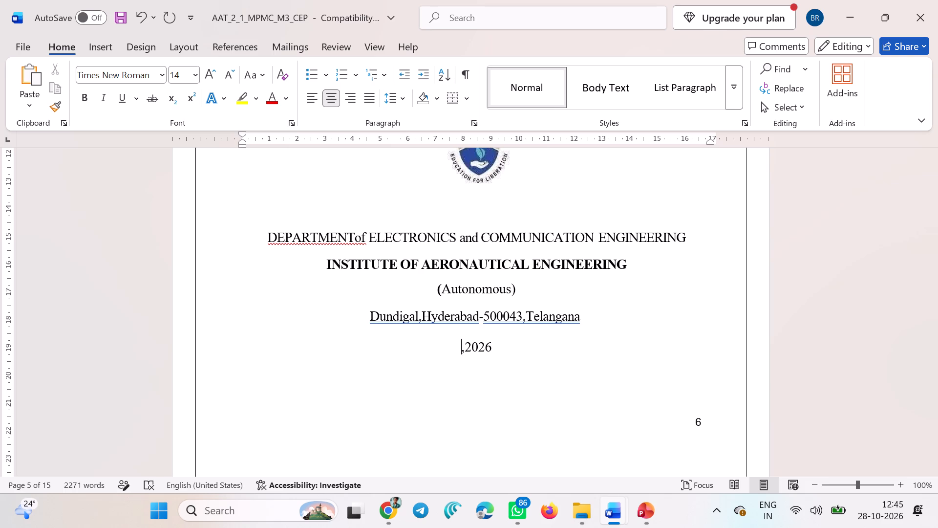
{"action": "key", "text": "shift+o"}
{"action": "key", "text": "BackSpace"}
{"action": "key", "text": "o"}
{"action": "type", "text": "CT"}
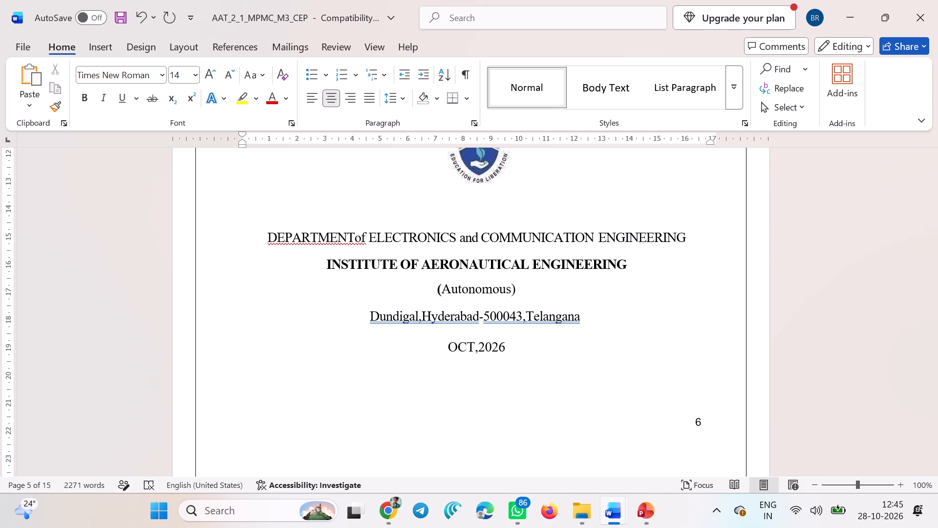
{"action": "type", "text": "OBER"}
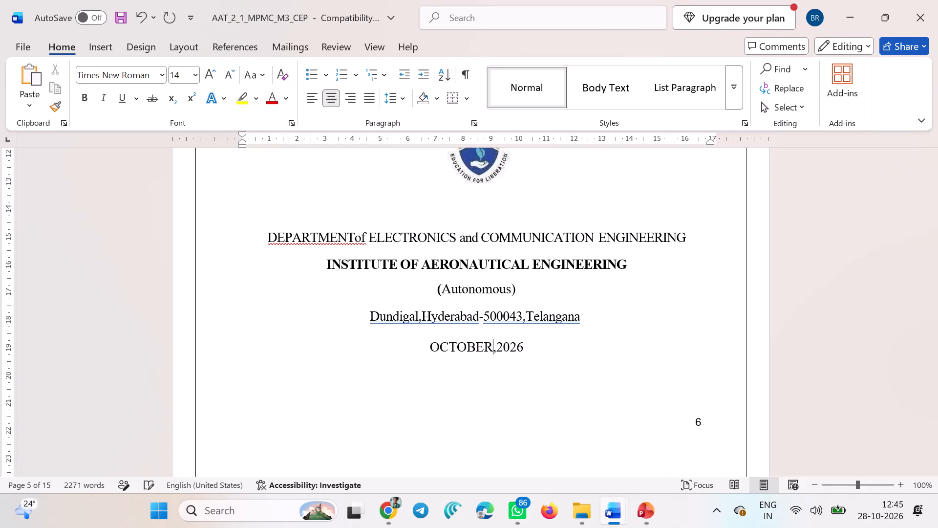
{"action": "scroll", "coordinate": [577, 372], "scroll_direction": "up", "scroll_amount": 1}
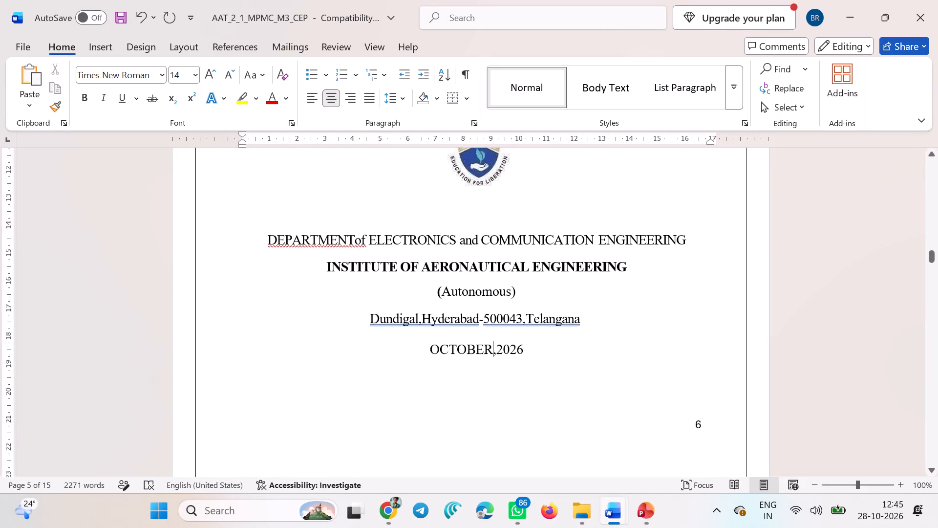
{"action": "scroll", "coordinate": [577, 372], "scroll_direction": "up", "scroll_amount": 1}
{"action": "scroll", "coordinate": [577, 372], "scroll_direction": "down", "scroll_amount": 1}
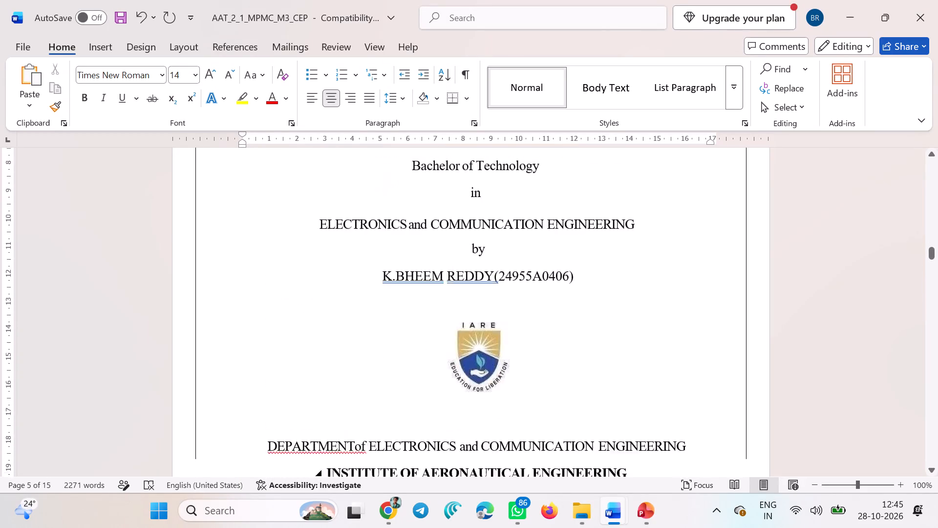
{"action": "scroll", "coordinate": [577, 372], "scroll_direction": "down", "scroll_amount": 3}
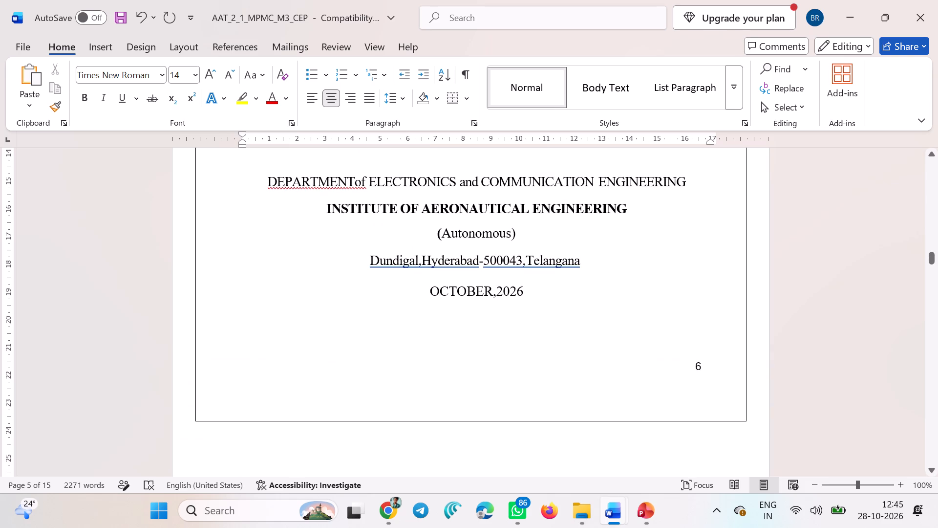
{"action": "scroll", "coordinate": [577, 372], "scroll_direction": "down", "scroll_amount": 3}
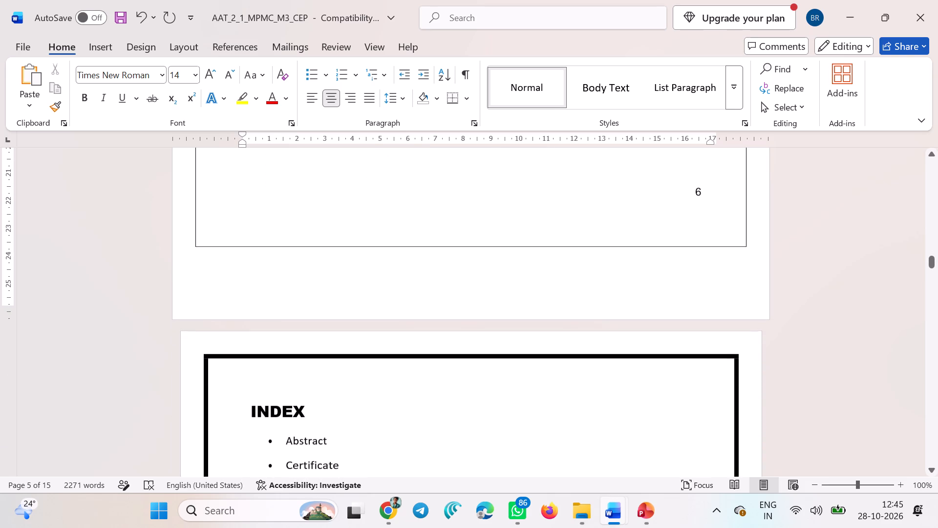
{"action": "scroll", "coordinate": [577, 372], "scroll_direction": "down", "scroll_amount": 12}
{"action": "scroll", "coordinate": [577, 372], "scroll_direction": "down", "scroll_amount": 2, "text": "ctrl"}
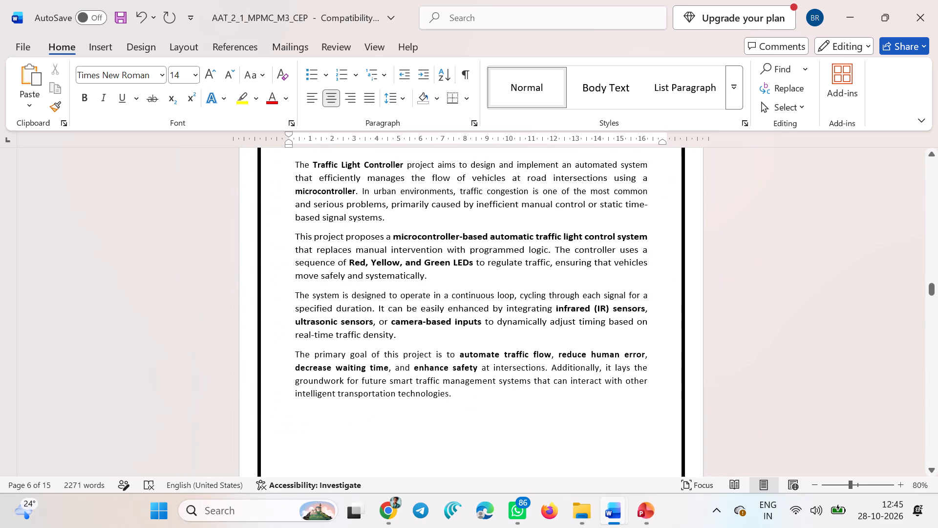
{"action": "scroll", "coordinate": [577, 372], "scroll_direction": "up", "scroll_amount": 1}
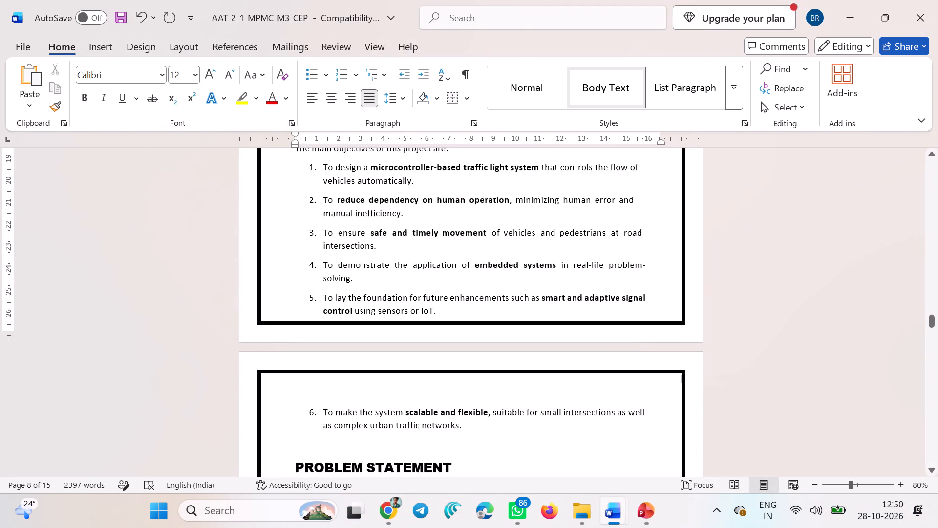
{"action": "left_click_drag", "start_coordinate": [467, 426], "coordinate": [310, 175]}
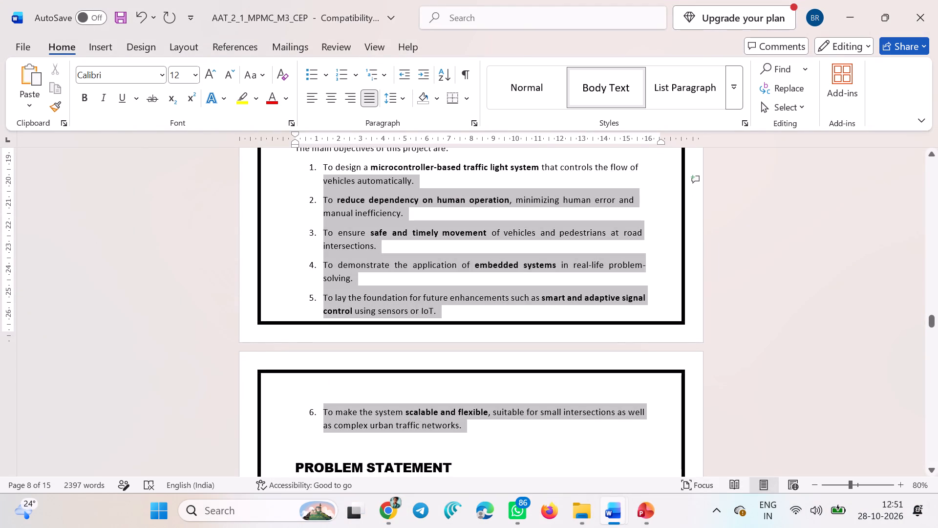
{"action": "left_click_drag", "start_coordinate": [310, 175], "coordinate": [316, 221]}
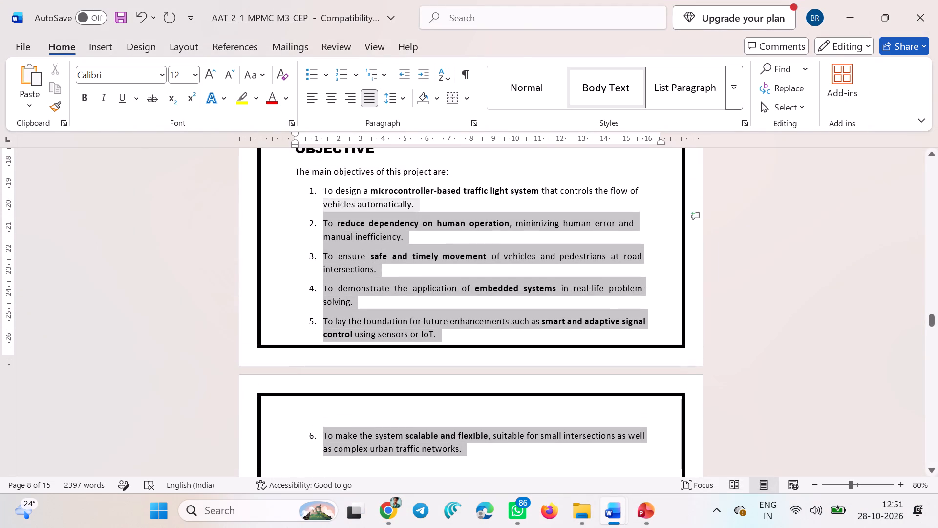
{"action": "left_click_drag", "start_coordinate": [316, 221], "coordinate": [297, 173]}
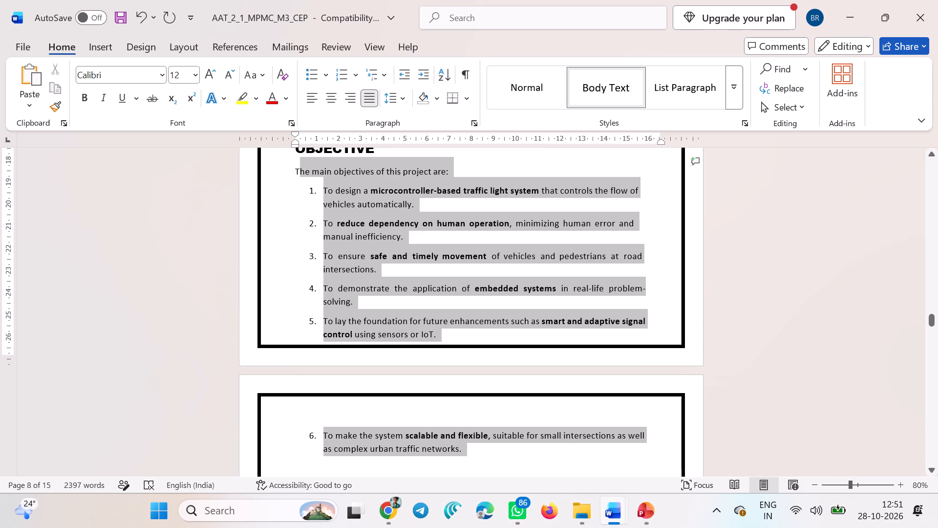
{"action": "left_click_drag", "start_coordinate": [297, 173], "coordinate": [316, 186]}
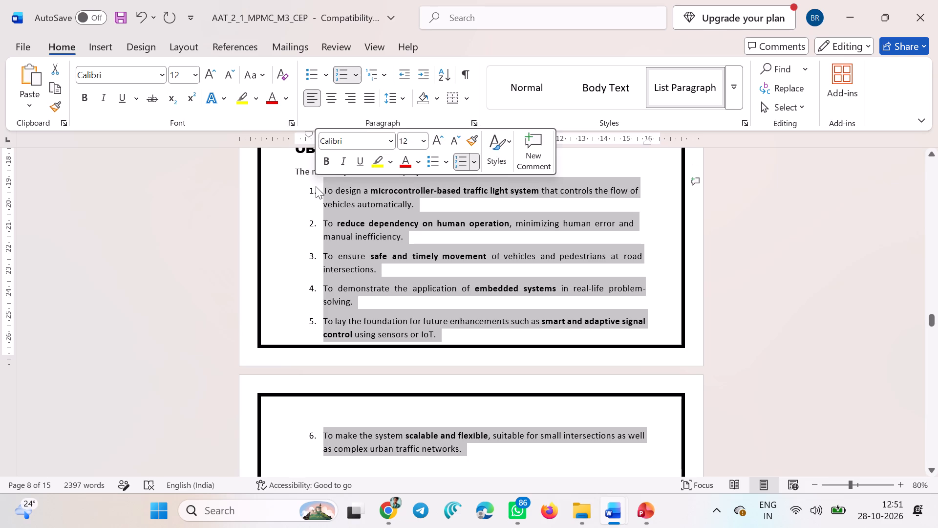
{"action": "key", "text": "ctrl+v"}
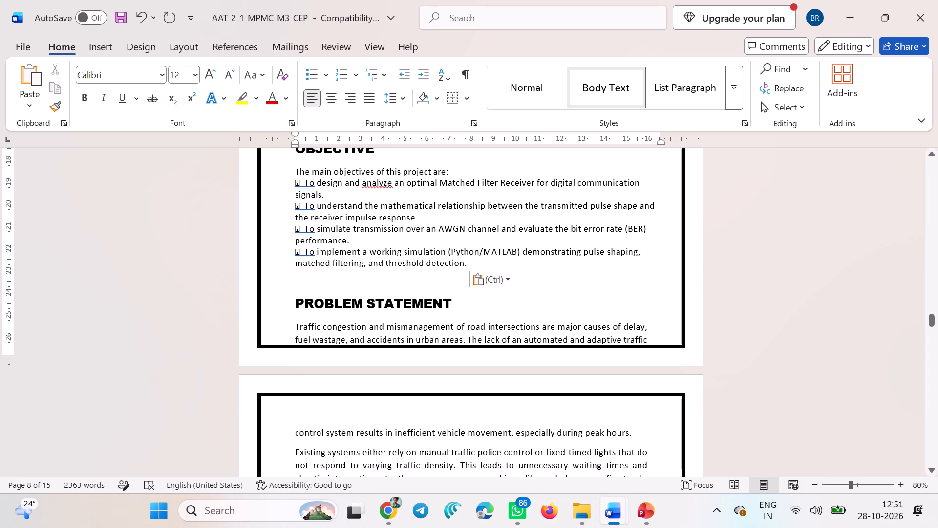
Replace the stray bullet symbols before the first two objectives in the OBJECTIVE list with the numbers "1." and "2.".
{"action": "left_click", "coordinate": [303, 181]}
{"action": "key", "text": "BackSpace"}
{"action": "key", "text": "BackSpace"}
{"action": "key", "text": "BackSpace"}
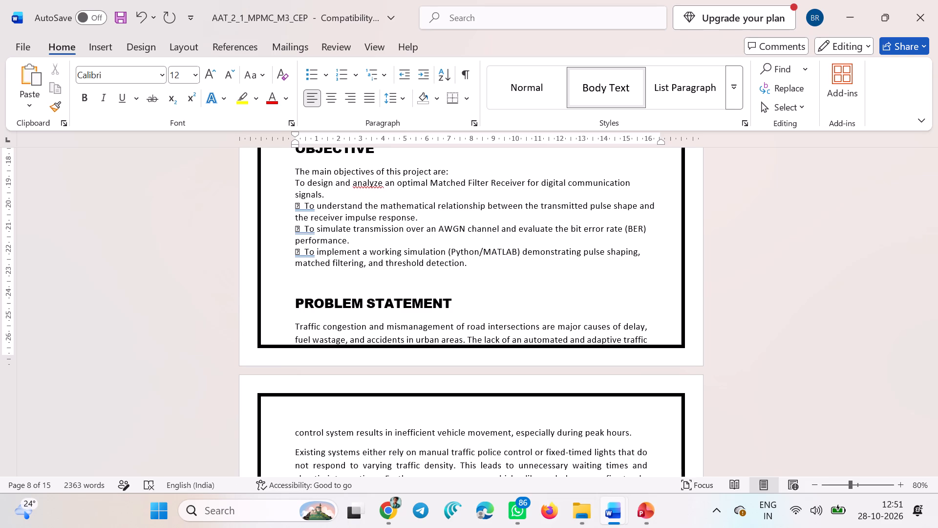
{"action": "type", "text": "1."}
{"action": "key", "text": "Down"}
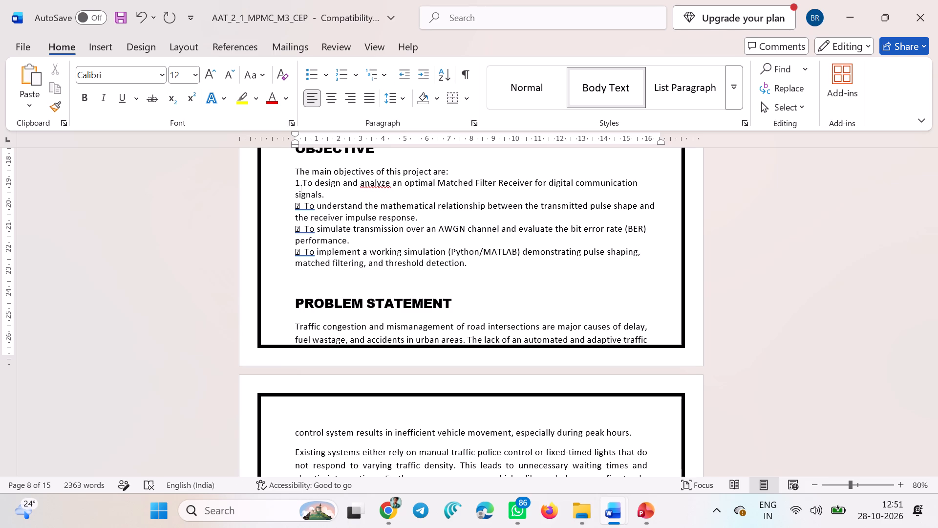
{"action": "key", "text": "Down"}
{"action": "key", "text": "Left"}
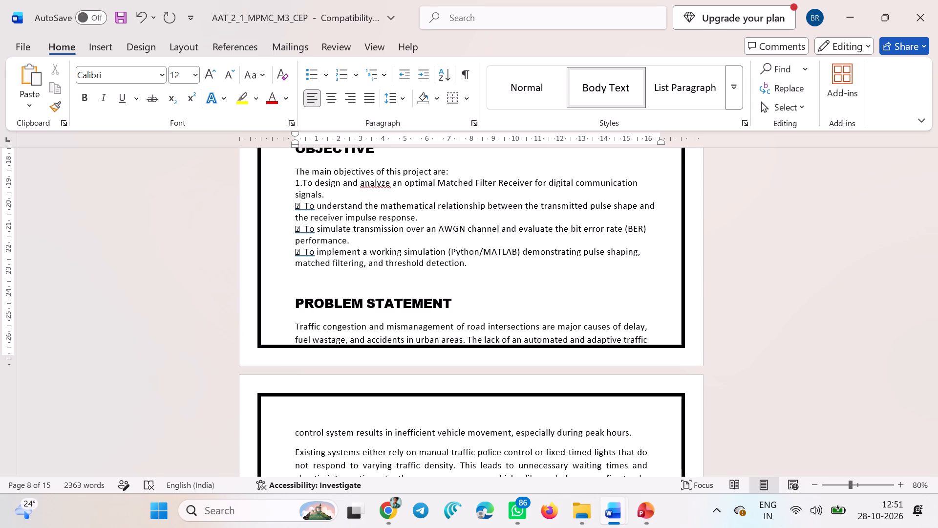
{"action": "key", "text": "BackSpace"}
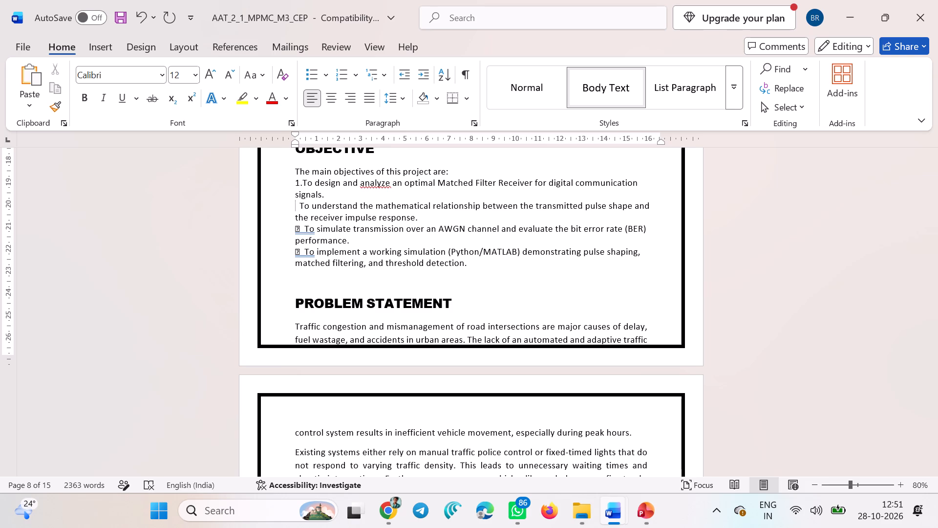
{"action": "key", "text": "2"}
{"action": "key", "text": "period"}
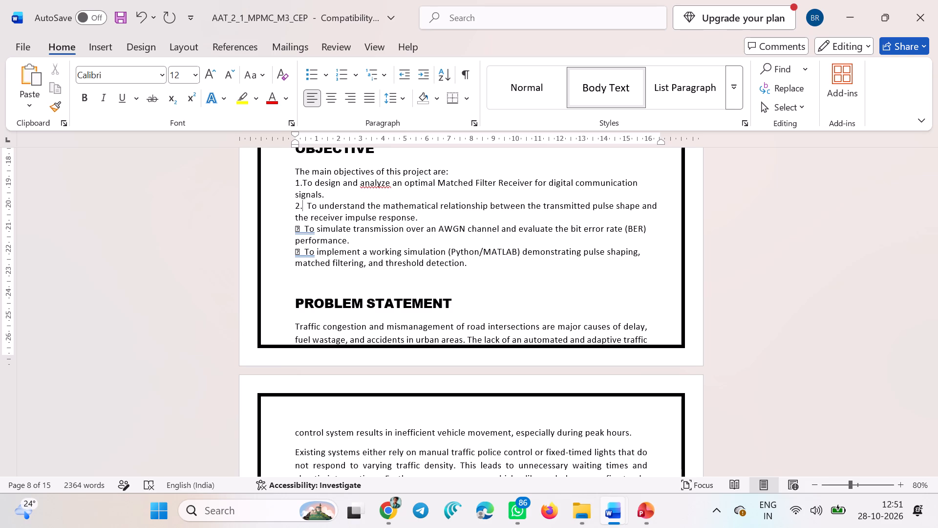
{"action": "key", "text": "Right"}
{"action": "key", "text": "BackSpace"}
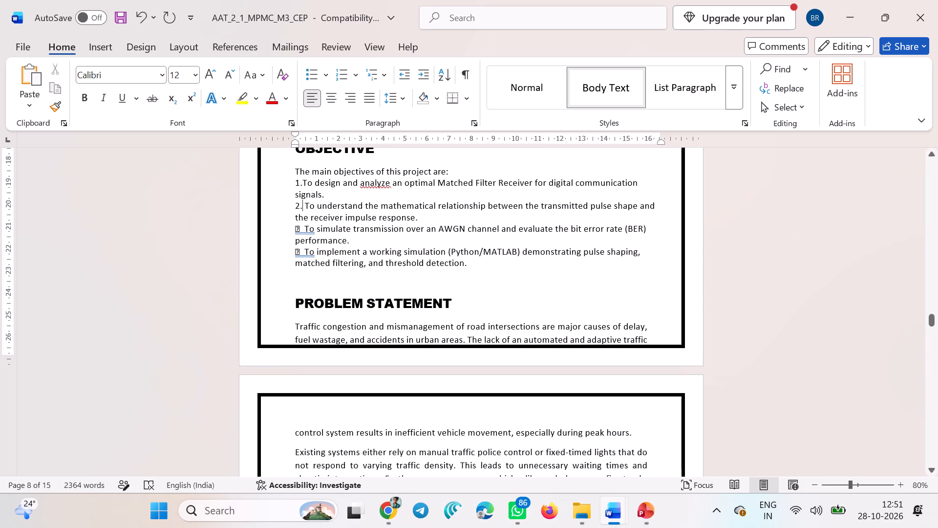
Replace the stray bullet symbols before the AWGN simulation and working simulation objectives with "3." and "4.".
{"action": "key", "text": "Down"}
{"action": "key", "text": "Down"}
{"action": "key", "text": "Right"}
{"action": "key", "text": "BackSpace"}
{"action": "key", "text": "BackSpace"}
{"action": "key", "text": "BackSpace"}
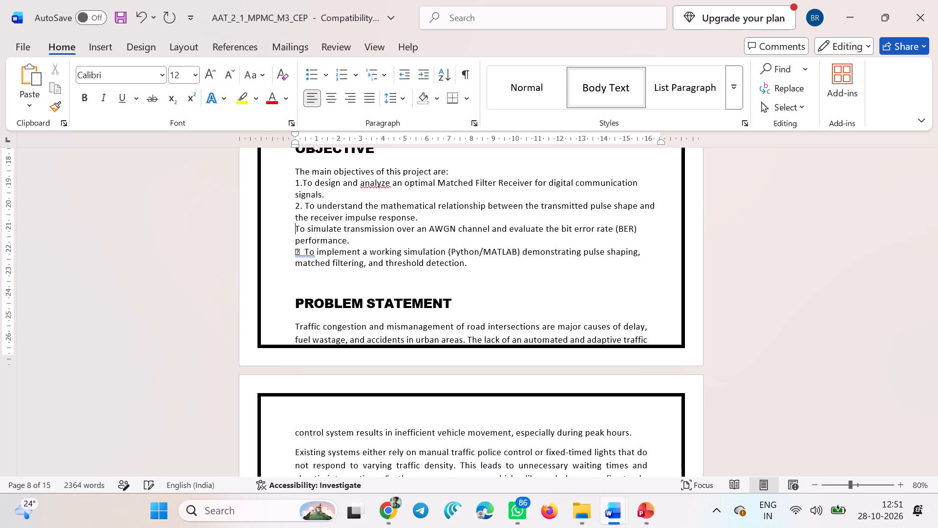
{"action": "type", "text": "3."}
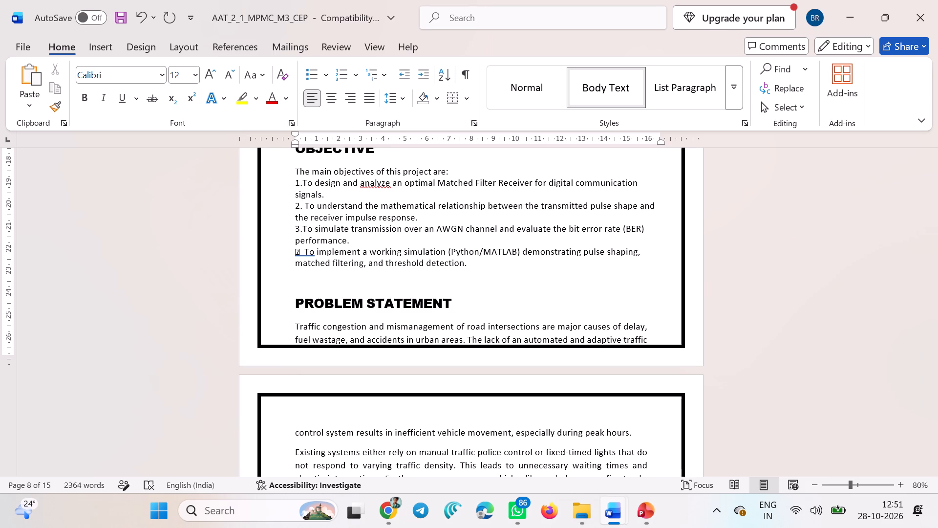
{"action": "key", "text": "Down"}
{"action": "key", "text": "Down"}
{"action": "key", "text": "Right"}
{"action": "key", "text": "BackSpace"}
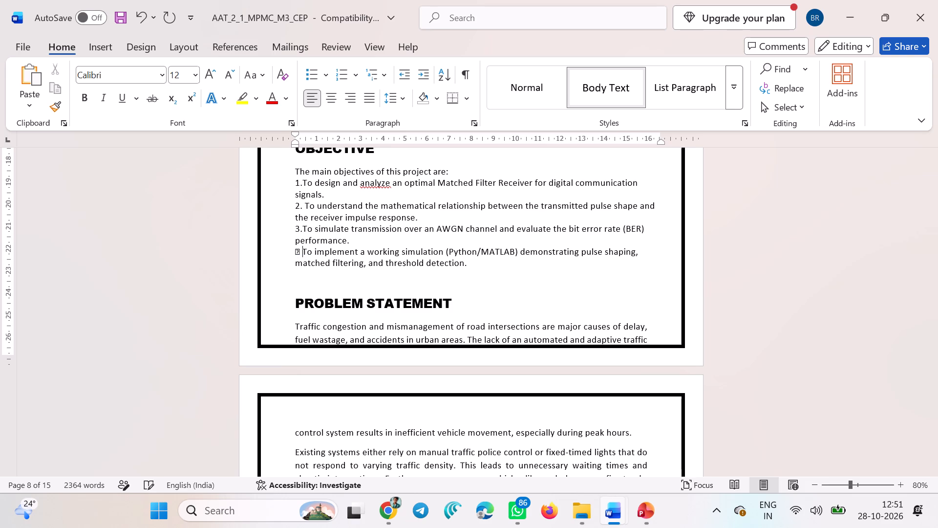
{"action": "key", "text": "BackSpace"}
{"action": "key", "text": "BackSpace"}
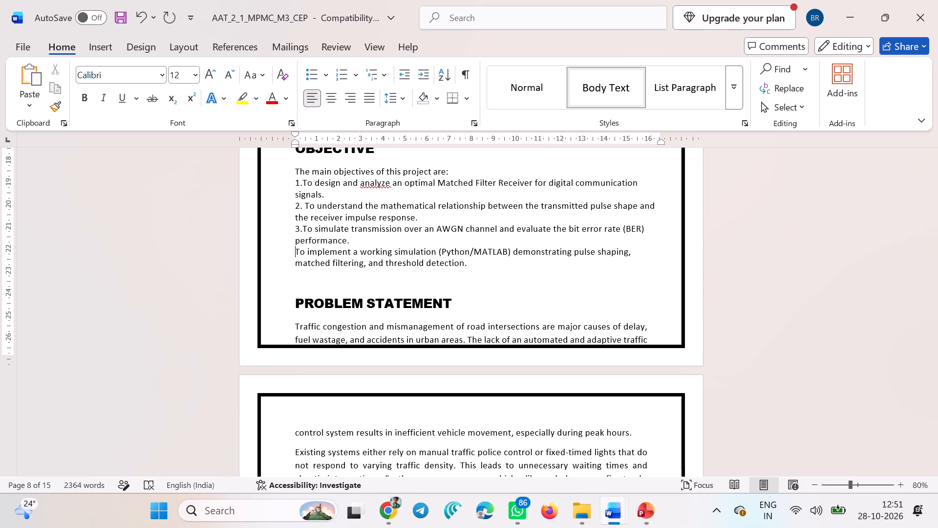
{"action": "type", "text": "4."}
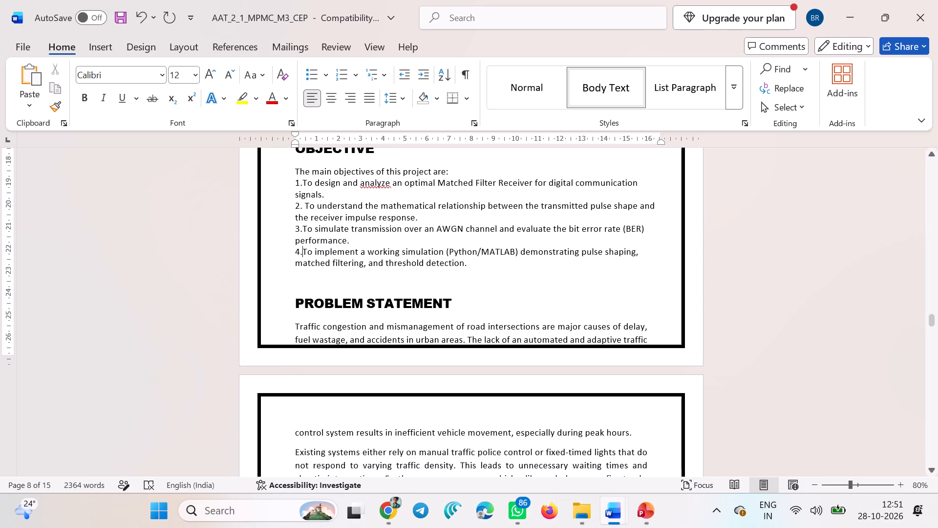
Insert a blank line above each of the four numbered objectives.
{"action": "left_click", "coordinate": [296, 178]}
{"action": "key", "text": "Return"}
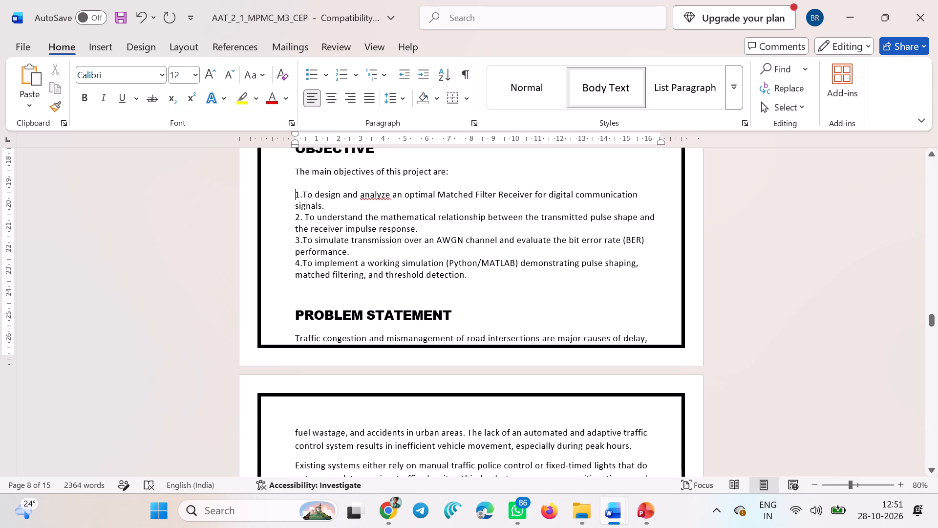
{"action": "key", "text": "Down"}
{"action": "key", "text": "Down"}
{"action": "key", "text": "Return"}
{"action": "key", "text": "Down"}
{"action": "key", "text": "Down"}
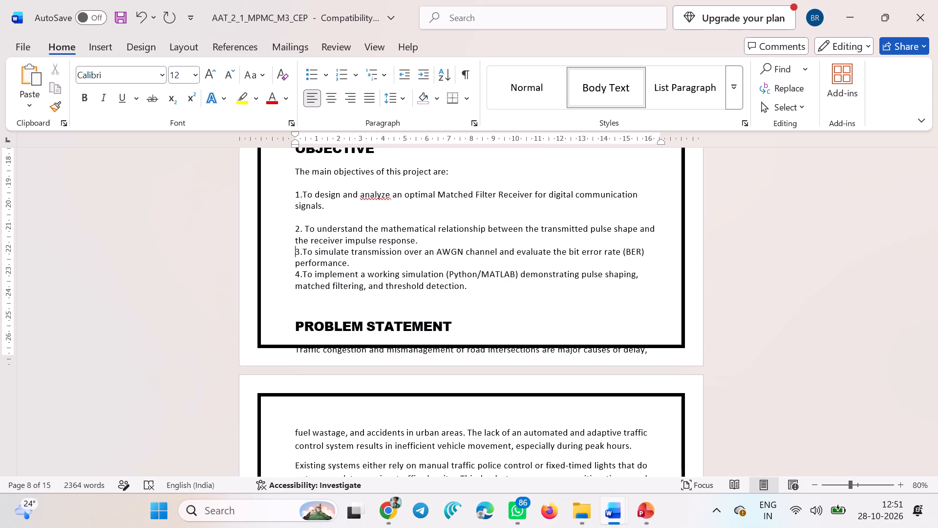
{"action": "key", "text": "Return"}
{"action": "key", "text": "Down"}
{"action": "key", "text": "Down"}
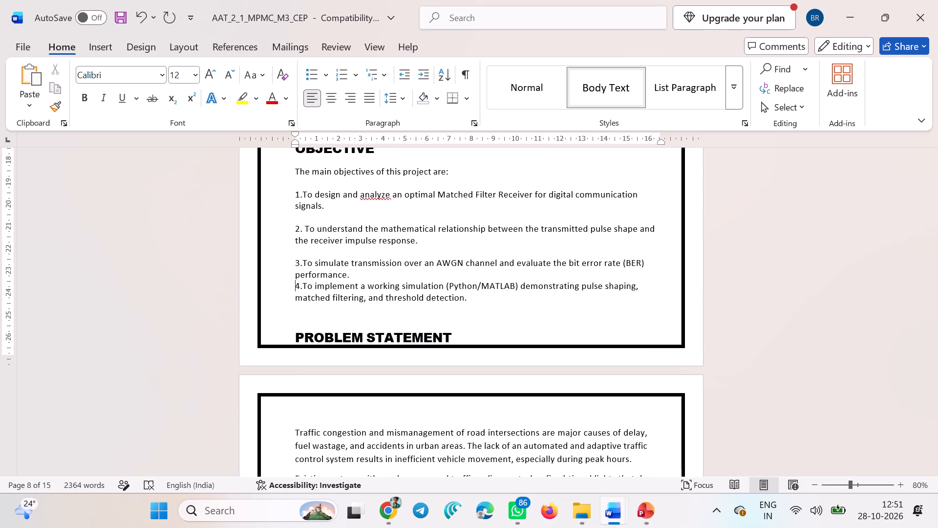
{"action": "key", "text": "Return"}
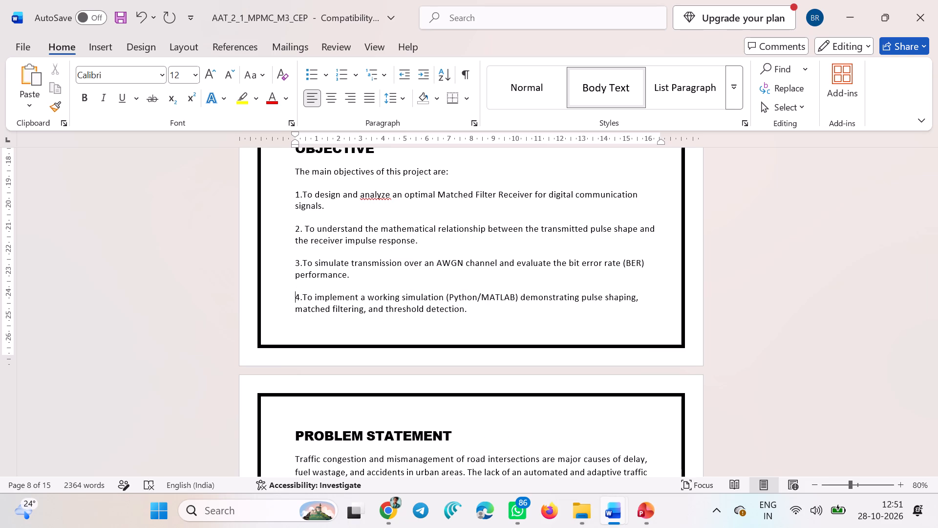
{"action": "scroll", "coordinate": [359, 213], "scroll_direction": "up", "scroll_amount": 2}
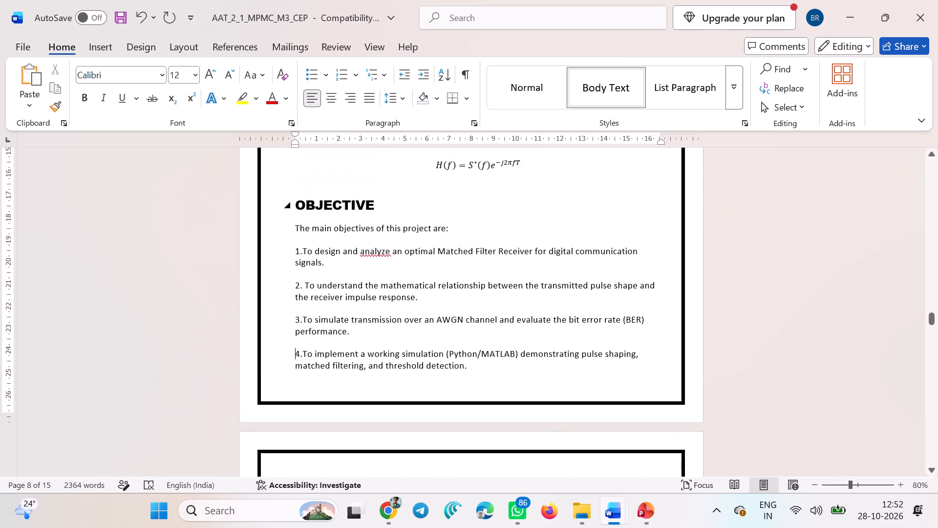
{"action": "scroll", "coordinate": [359, 213], "scroll_direction": "up", "scroll_amount": 1}
{"action": "scroll", "coordinate": [359, 213], "scroll_direction": "down", "scroll_amount": 3}
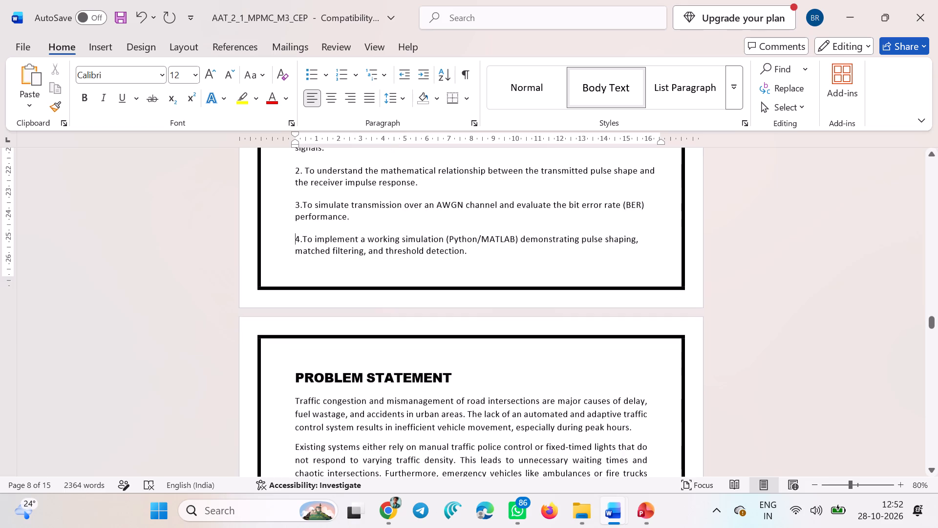
{"action": "scroll", "coordinate": [359, 213], "scroll_direction": "down", "scroll_amount": 3}
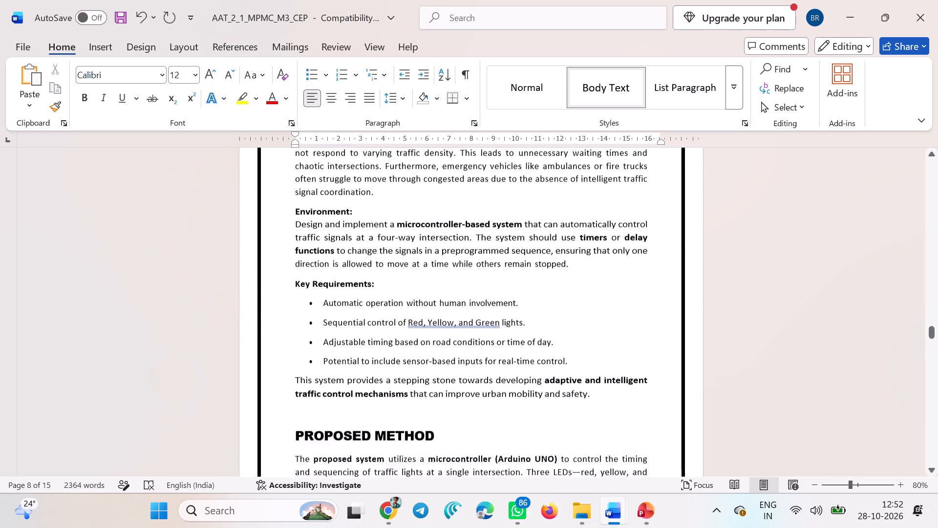
{"action": "scroll", "coordinate": [359, 213], "scroll_direction": "down", "scroll_amount": 1}
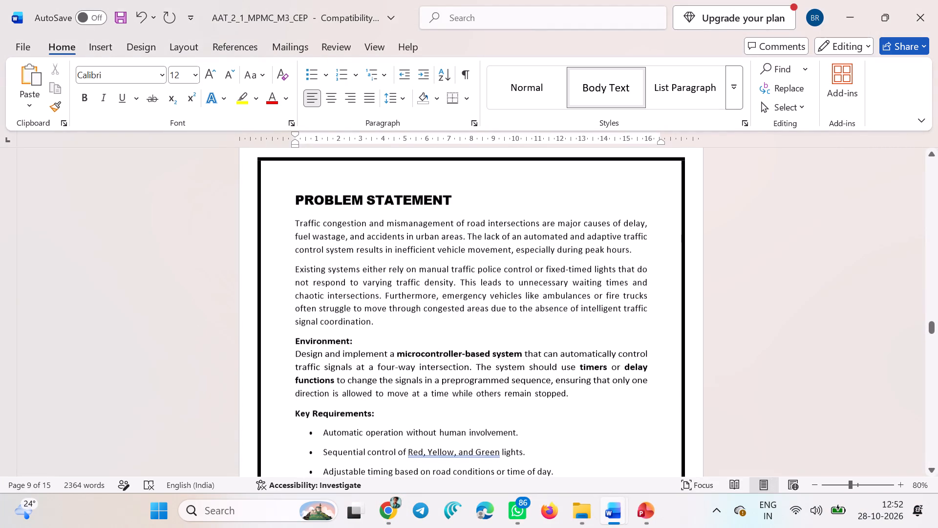
{"action": "left_click_drag", "start_coordinate": [295, 222], "coordinate": [480, 340]}
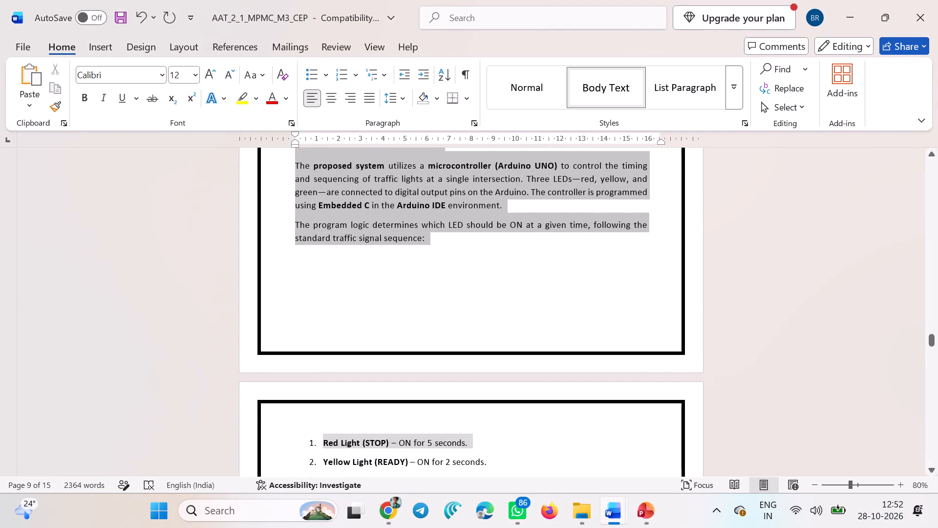
{"action": "left_click_drag", "start_coordinate": [480, 340], "coordinate": [456, 176]}
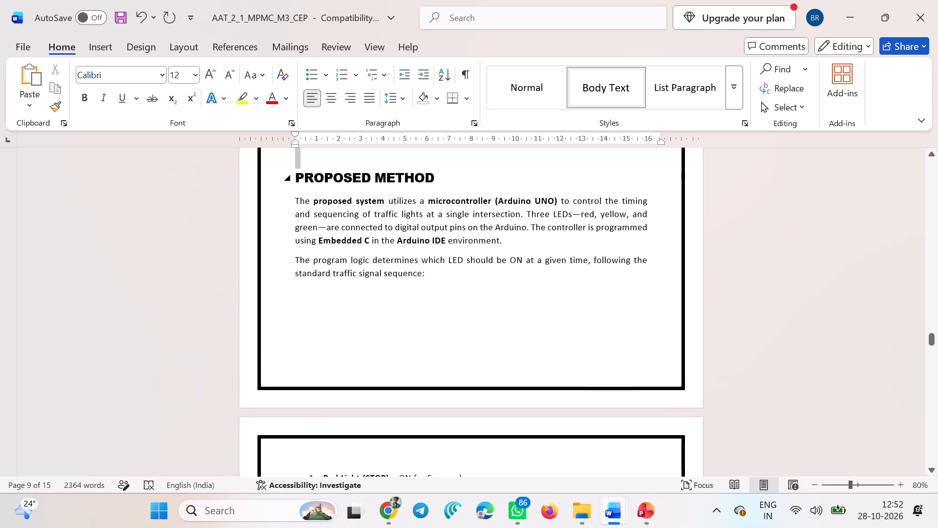
{"action": "left_click_drag", "start_coordinate": [456, 176], "coordinate": [603, 240]}
{"action": "key", "text": "ctrl+v"}
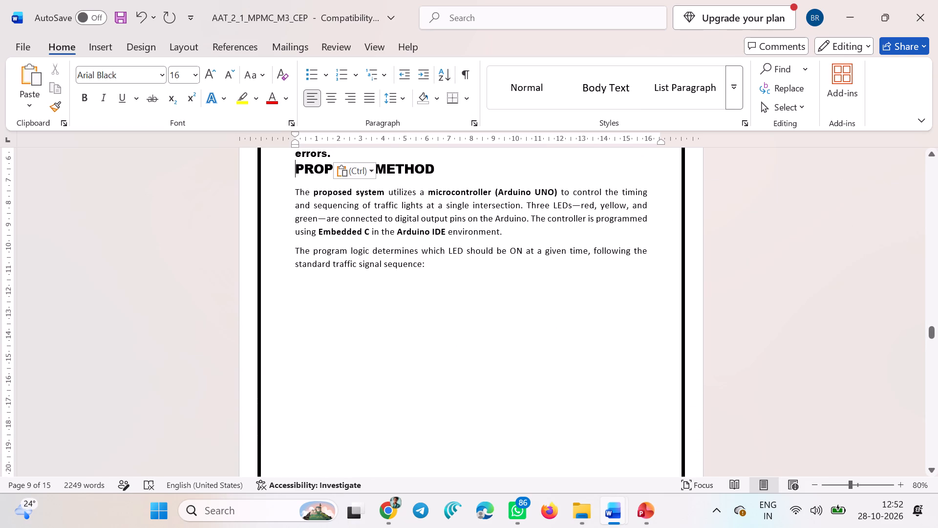
{"action": "scroll", "coordinate": [417, 257], "scroll_direction": "up", "scroll_amount": 2}
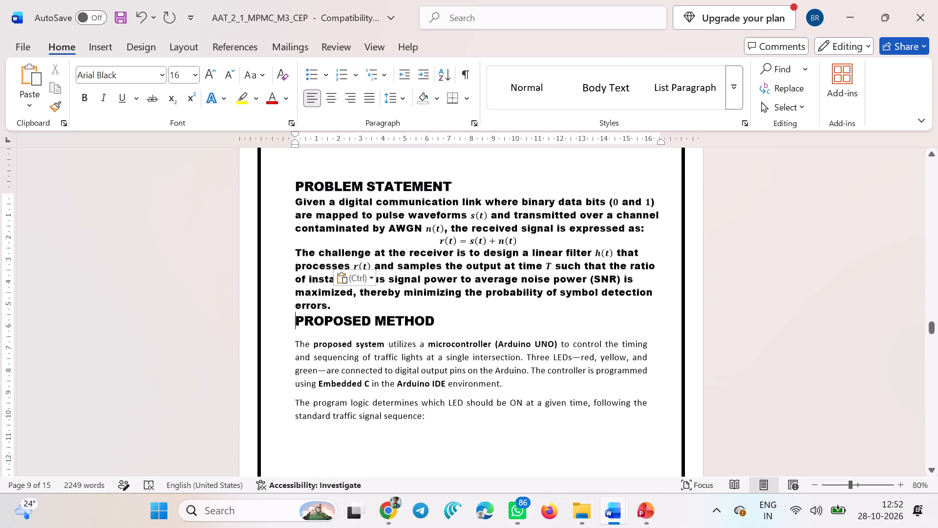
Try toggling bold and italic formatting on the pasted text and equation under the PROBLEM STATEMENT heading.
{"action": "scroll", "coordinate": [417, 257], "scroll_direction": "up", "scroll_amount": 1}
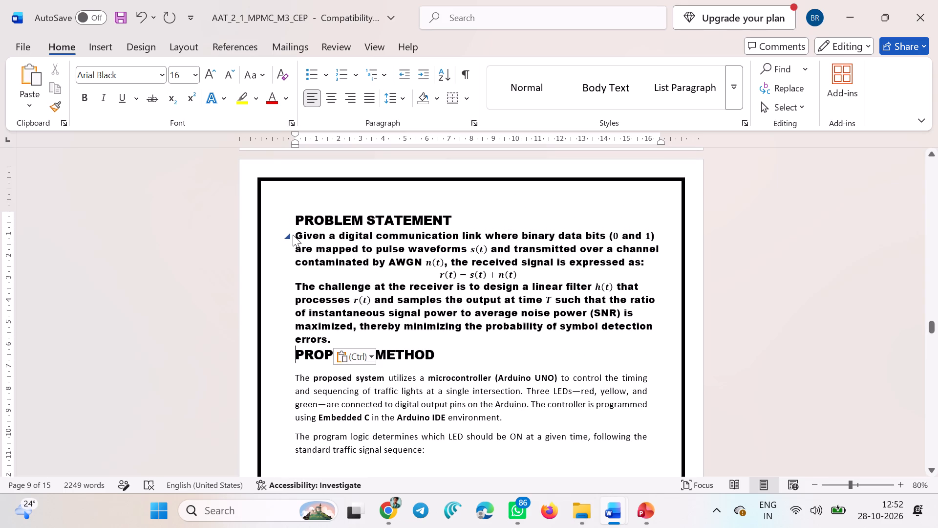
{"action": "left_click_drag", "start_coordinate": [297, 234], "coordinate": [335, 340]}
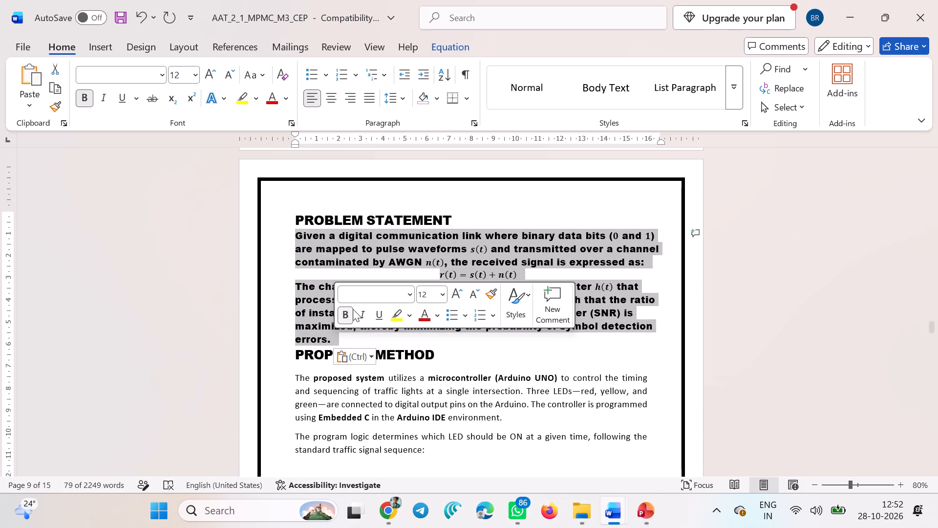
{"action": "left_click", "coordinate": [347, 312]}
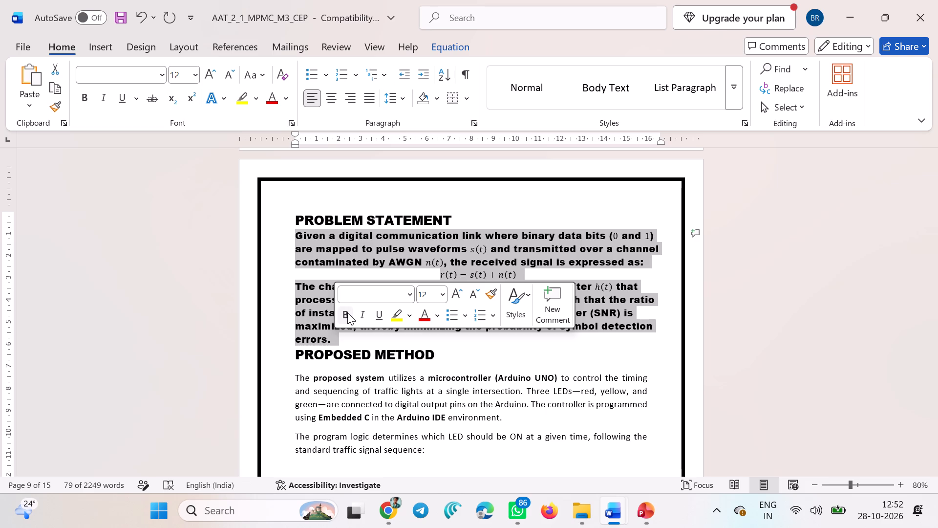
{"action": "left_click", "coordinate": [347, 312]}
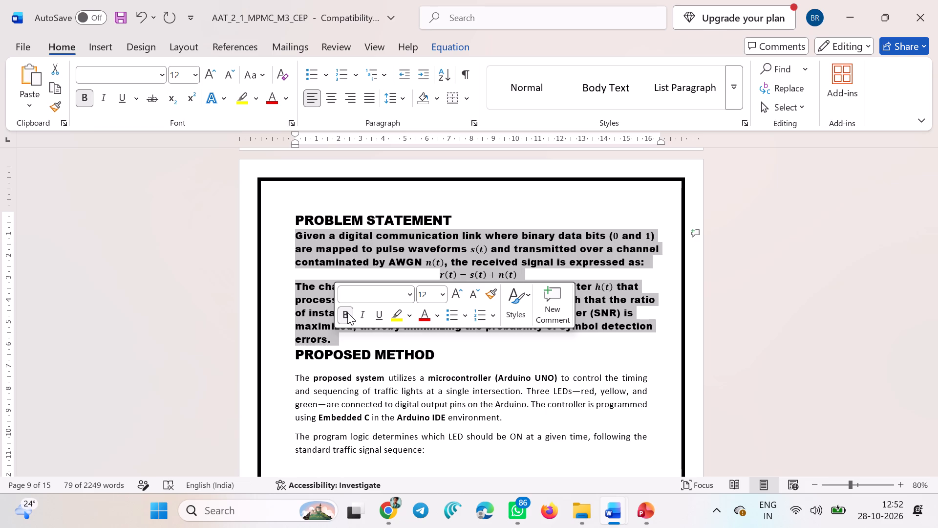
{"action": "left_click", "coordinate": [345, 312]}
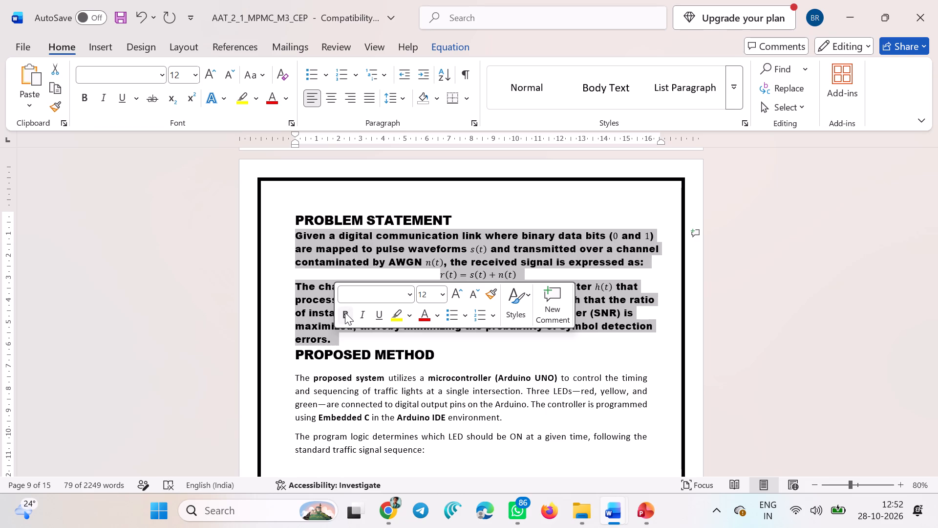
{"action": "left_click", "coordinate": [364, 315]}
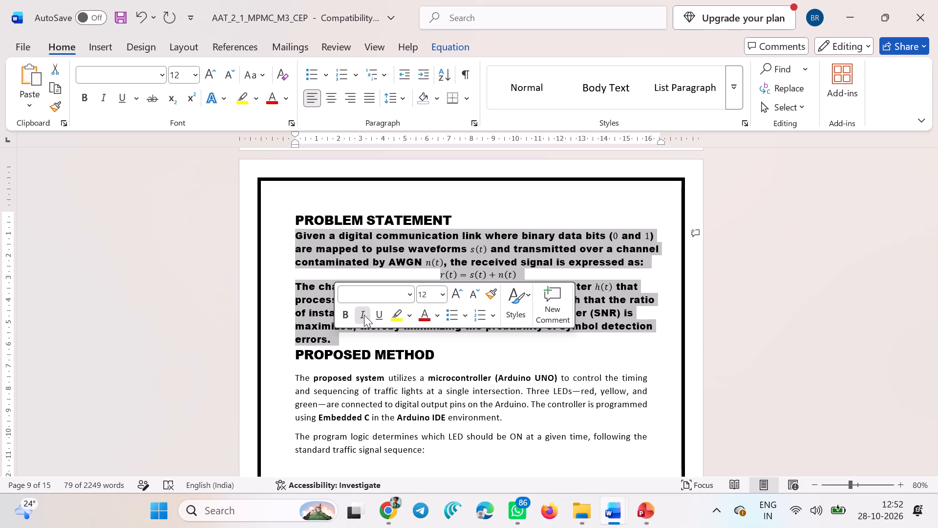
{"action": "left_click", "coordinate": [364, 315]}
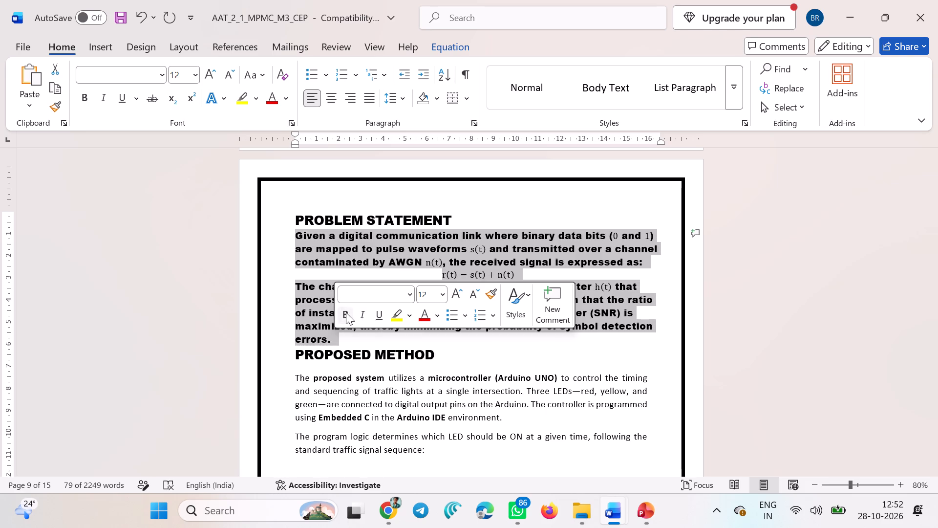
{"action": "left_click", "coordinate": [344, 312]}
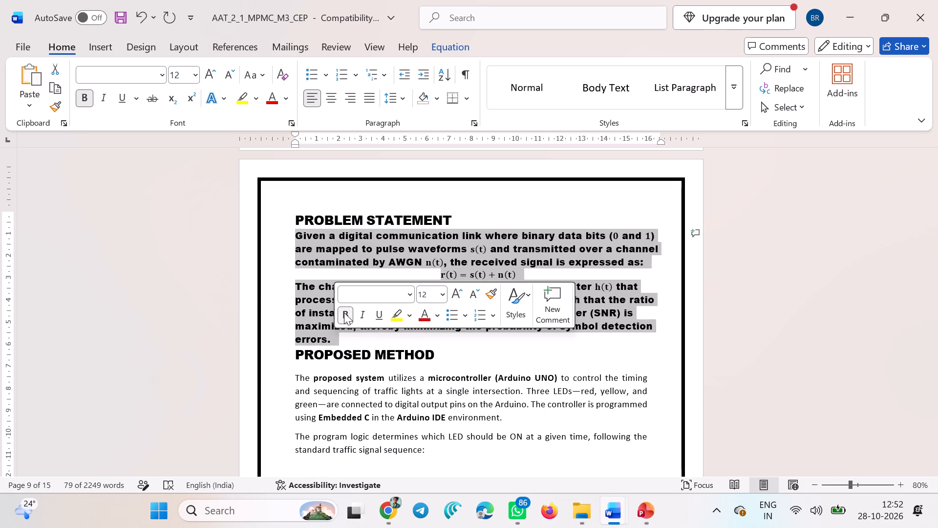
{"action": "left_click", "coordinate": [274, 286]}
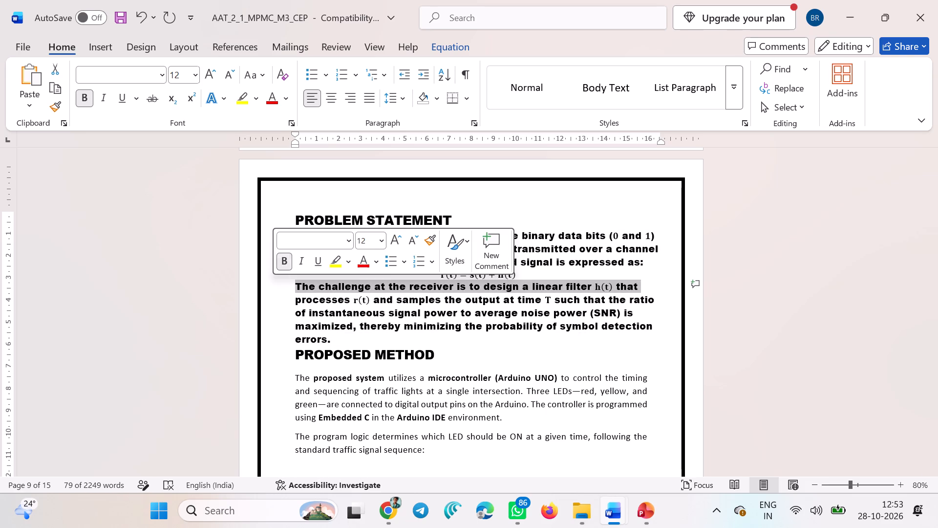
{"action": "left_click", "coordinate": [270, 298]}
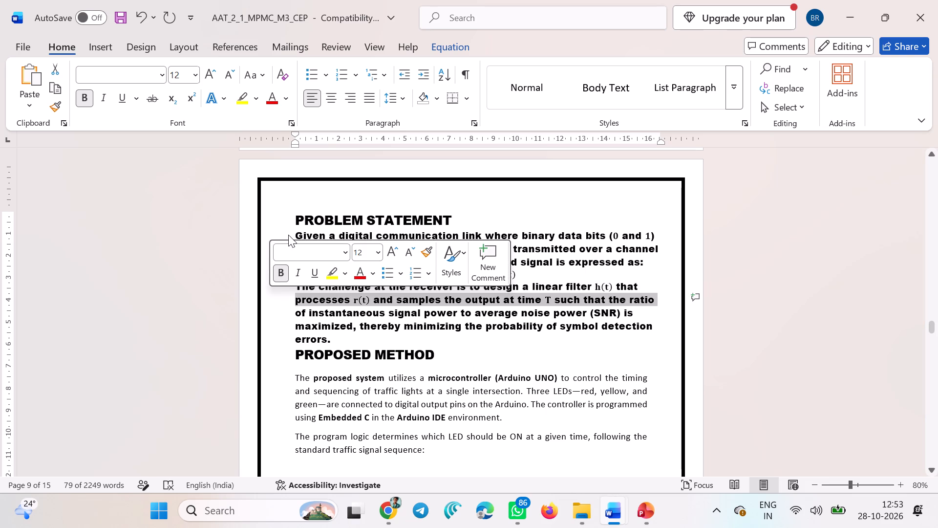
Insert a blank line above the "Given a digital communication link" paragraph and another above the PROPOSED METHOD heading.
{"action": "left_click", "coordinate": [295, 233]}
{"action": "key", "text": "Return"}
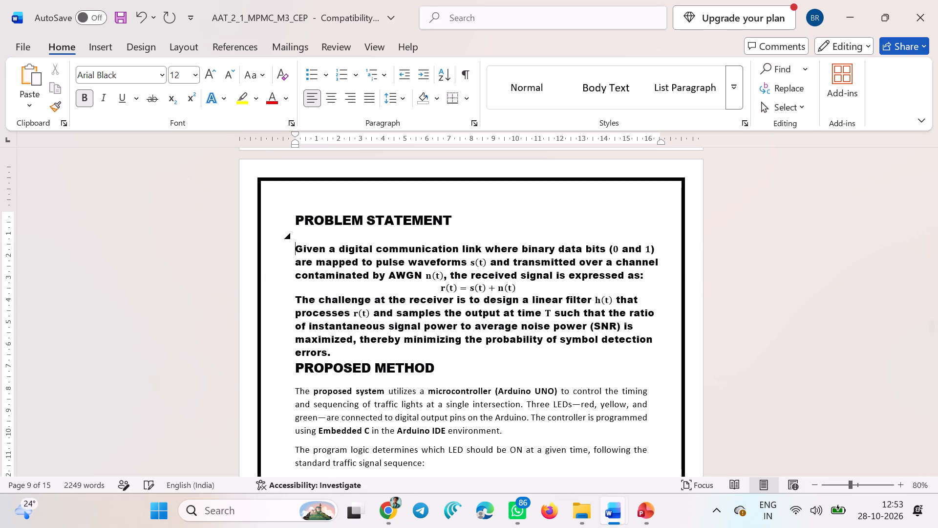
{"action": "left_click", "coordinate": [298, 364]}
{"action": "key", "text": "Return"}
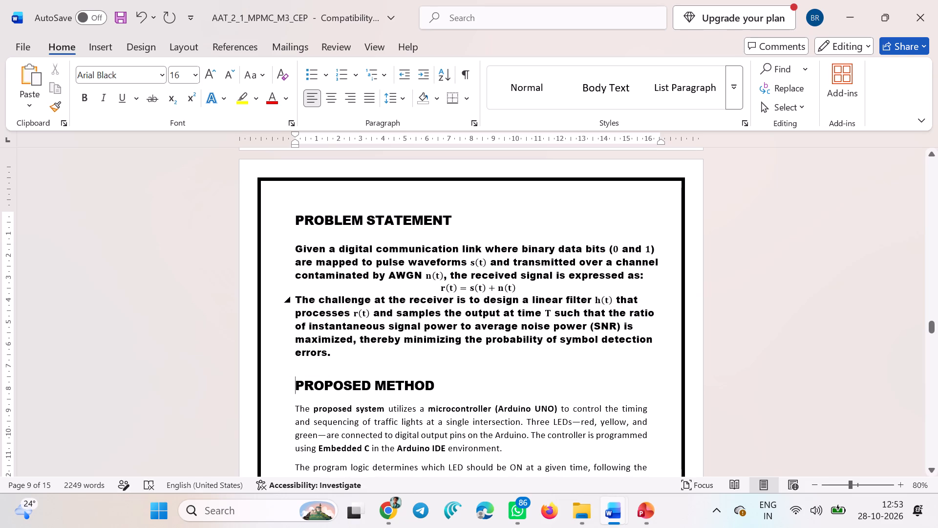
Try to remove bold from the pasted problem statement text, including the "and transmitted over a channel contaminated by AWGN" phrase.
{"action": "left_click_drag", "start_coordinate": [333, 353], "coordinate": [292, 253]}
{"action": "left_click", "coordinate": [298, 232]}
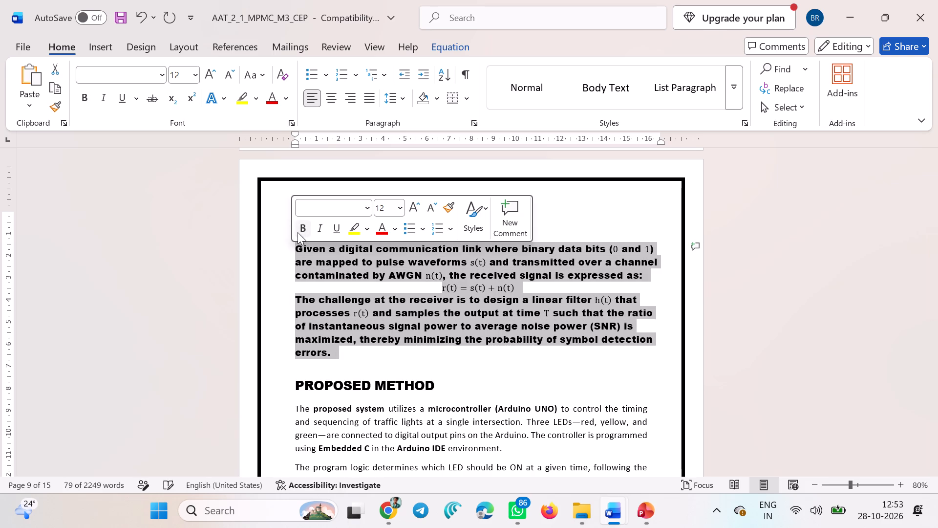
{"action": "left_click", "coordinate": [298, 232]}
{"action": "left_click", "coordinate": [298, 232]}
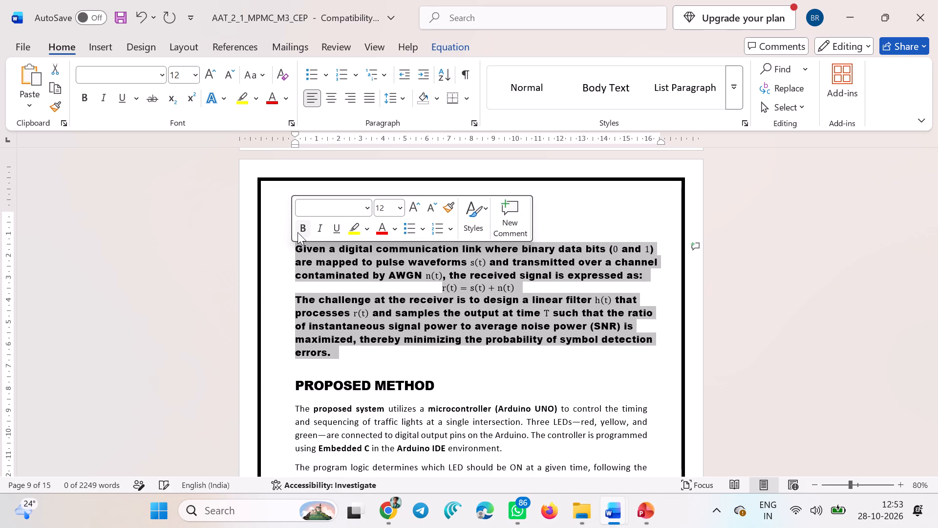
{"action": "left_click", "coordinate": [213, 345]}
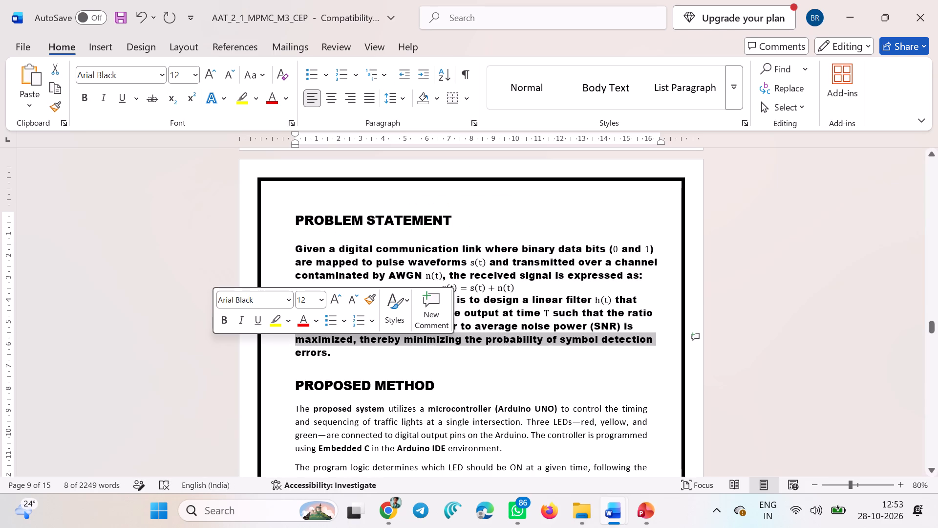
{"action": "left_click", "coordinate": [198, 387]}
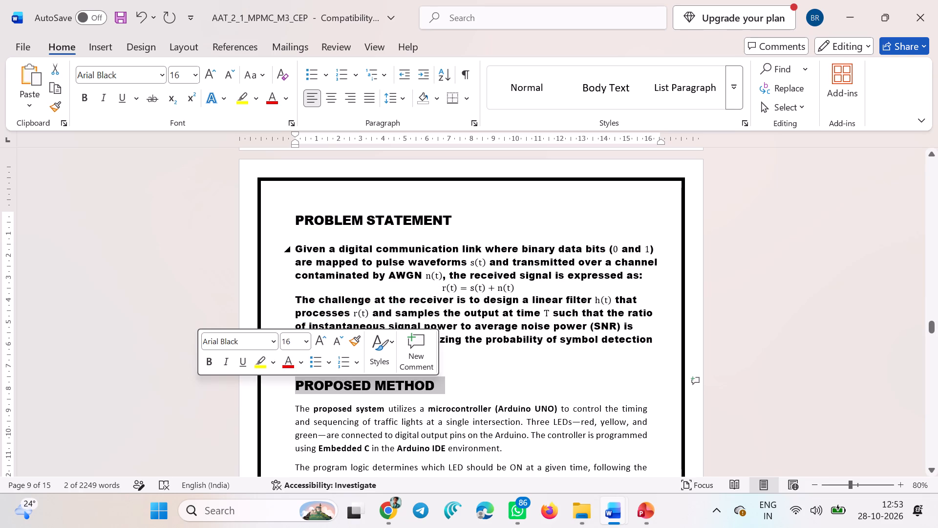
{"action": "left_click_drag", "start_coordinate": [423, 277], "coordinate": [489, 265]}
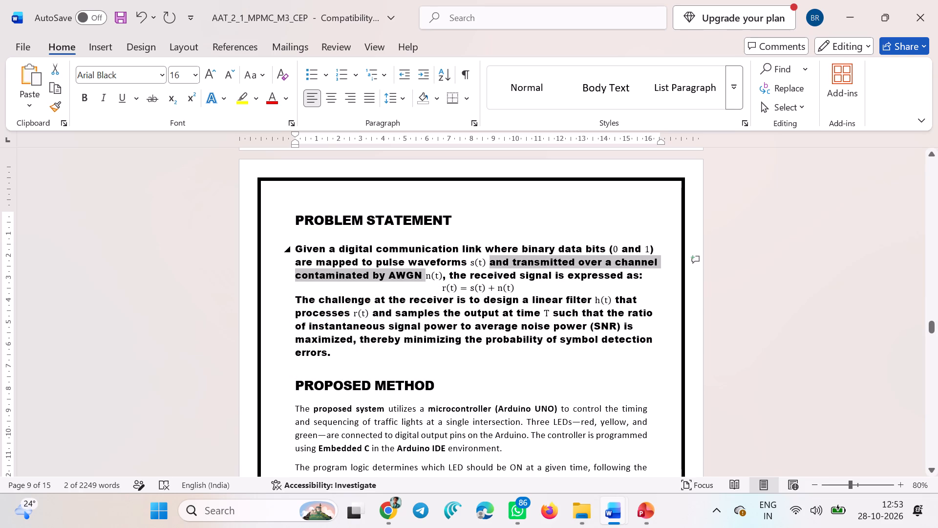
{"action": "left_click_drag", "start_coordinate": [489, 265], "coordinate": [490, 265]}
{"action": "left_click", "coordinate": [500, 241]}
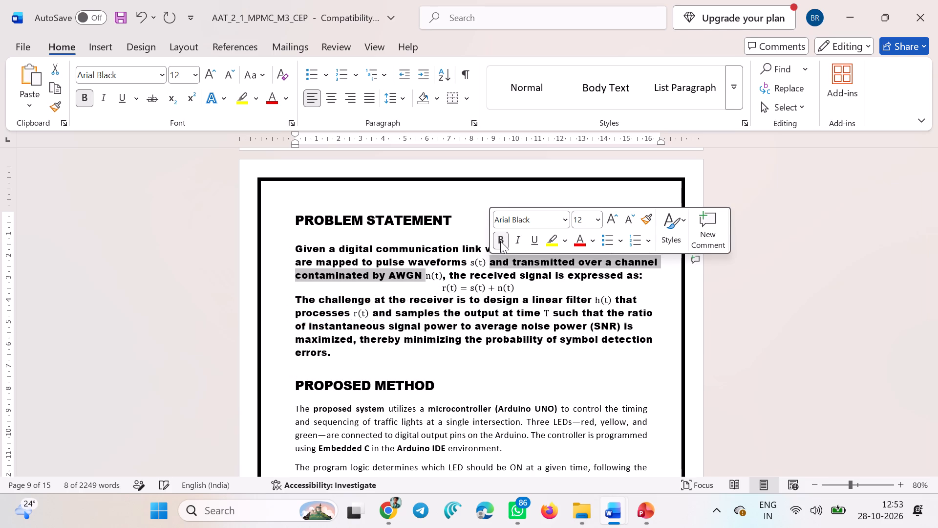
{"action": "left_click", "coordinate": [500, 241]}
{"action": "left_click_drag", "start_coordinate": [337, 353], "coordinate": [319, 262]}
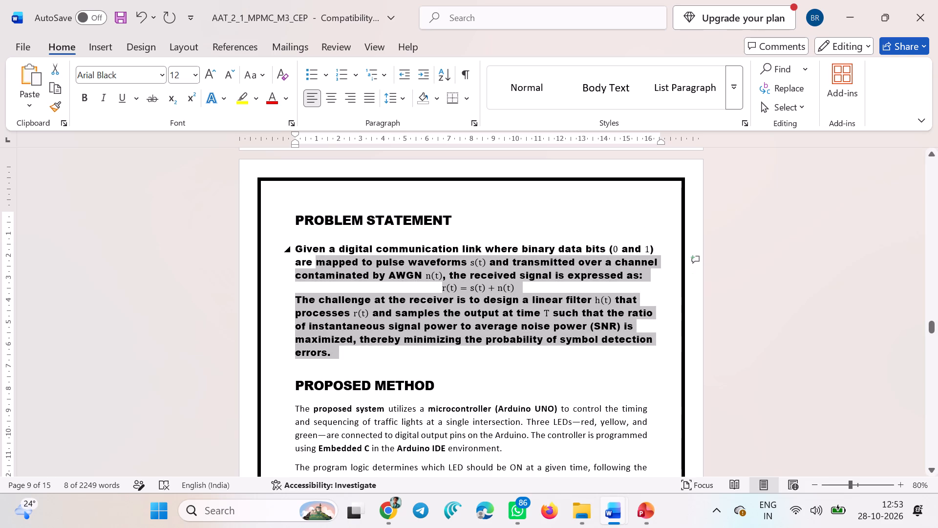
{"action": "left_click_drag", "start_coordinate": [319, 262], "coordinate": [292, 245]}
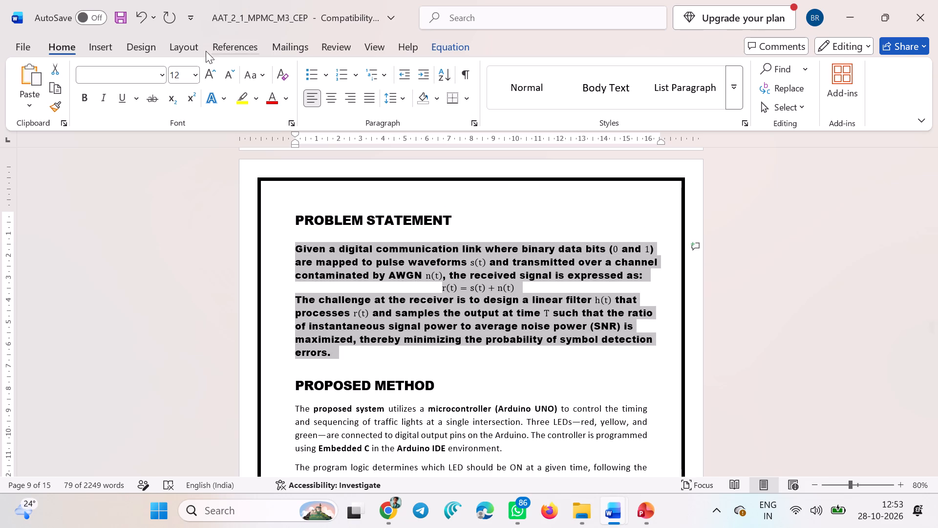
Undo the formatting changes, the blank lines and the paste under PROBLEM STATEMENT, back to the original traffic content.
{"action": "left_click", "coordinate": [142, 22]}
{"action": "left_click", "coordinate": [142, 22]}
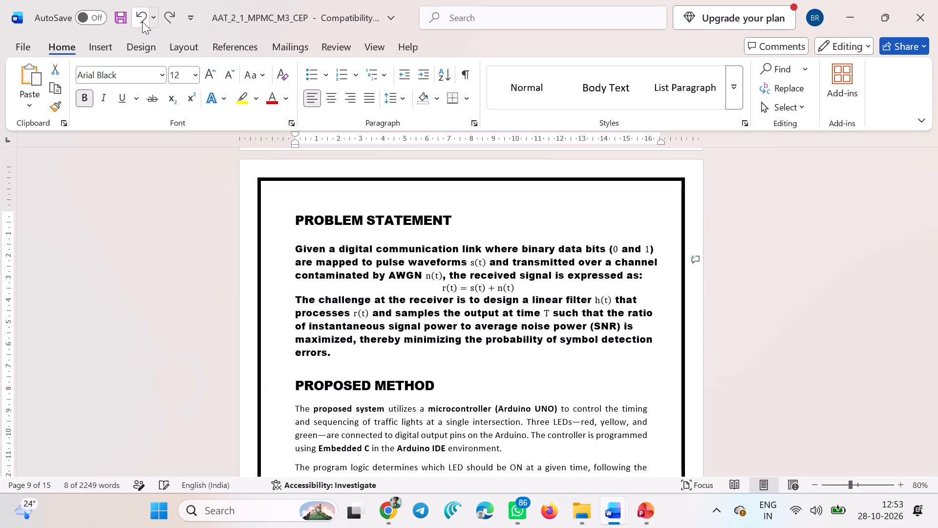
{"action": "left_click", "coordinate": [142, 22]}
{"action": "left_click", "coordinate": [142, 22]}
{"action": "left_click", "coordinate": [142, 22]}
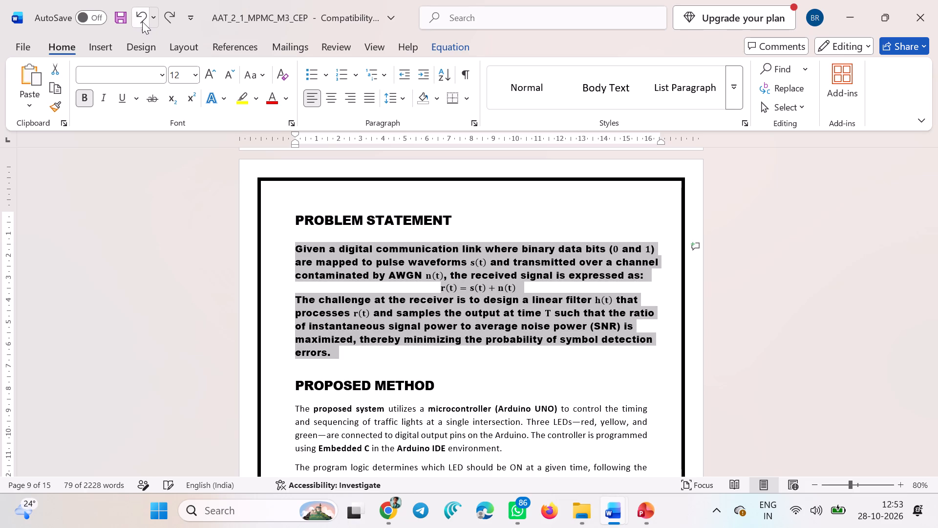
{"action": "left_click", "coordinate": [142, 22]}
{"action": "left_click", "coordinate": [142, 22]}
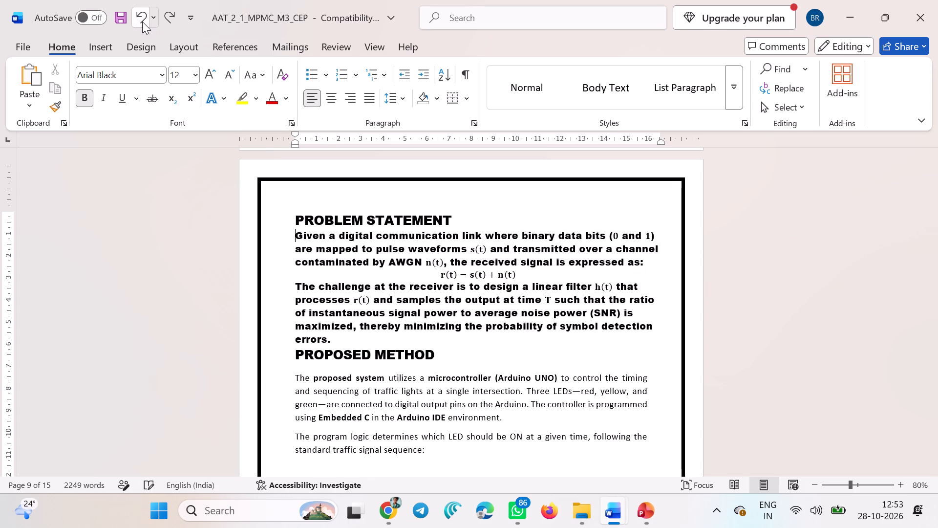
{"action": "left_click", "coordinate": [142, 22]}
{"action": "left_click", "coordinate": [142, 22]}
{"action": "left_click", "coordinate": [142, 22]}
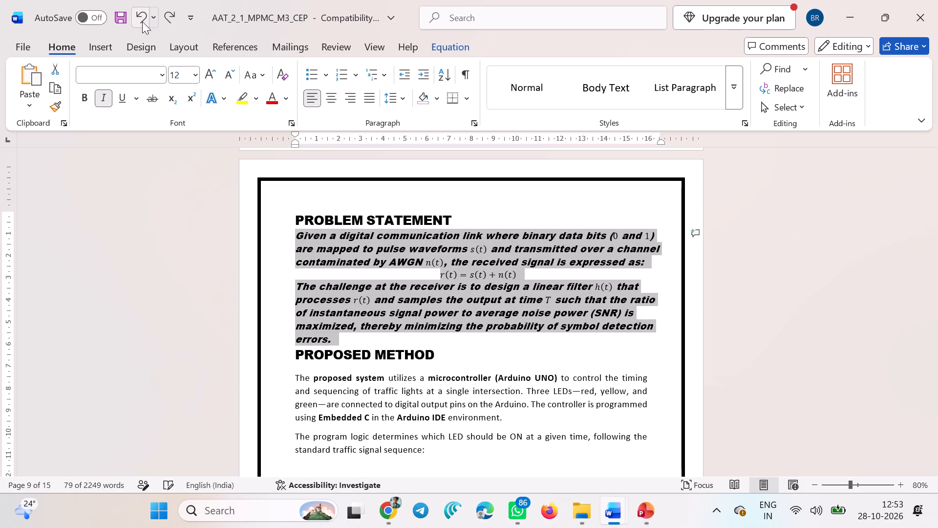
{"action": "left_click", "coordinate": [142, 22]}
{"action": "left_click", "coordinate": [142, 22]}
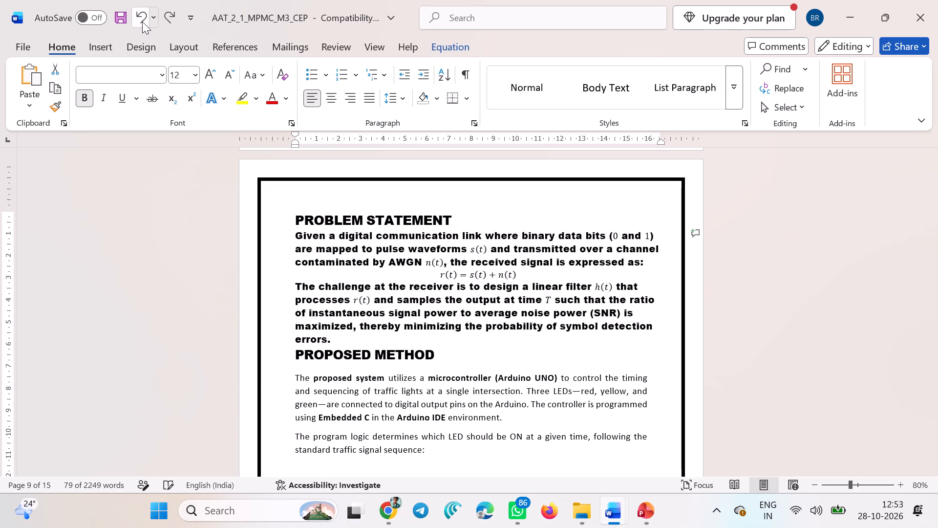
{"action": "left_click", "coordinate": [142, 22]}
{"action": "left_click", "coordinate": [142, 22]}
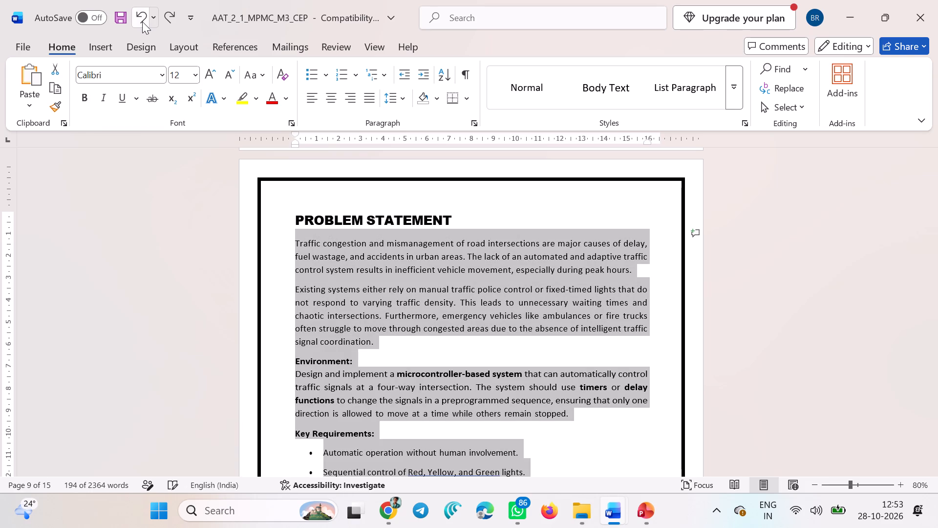
{"action": "scroll", "coordinate": [292, 303], "scroll_direction": "down", "scroll_amount": 1}
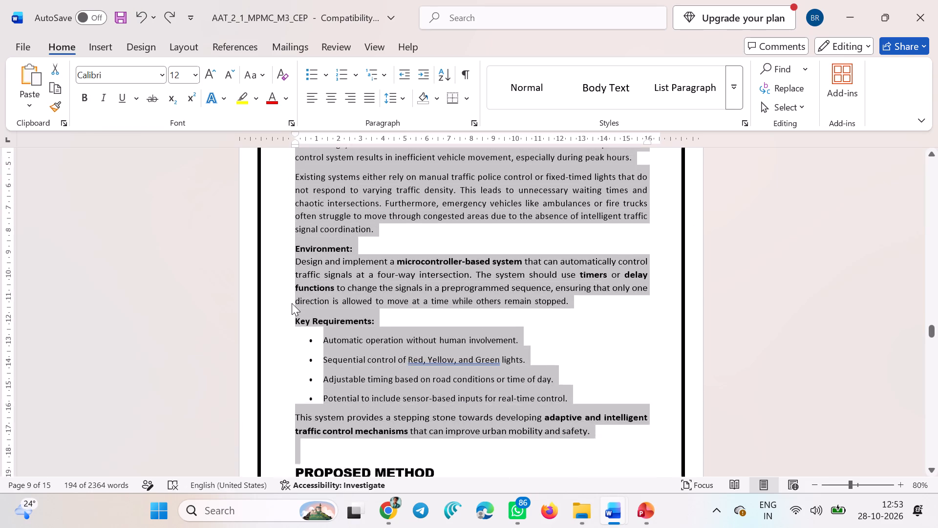
{"action": "scroll", "coordinate": [292, 303], "scroll_direction": "down", "scroll_amount": 2}
{"action": "left_click", "coordinate": [326, 347]}
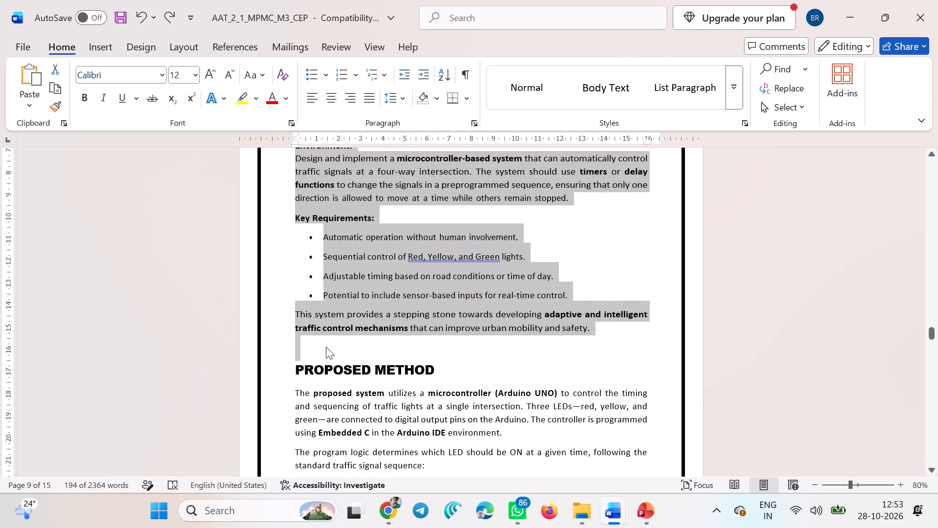
{"action": "scroll", "coordinate": [326, 347], "scroll_direction": "up", "scroll_amount": 1}
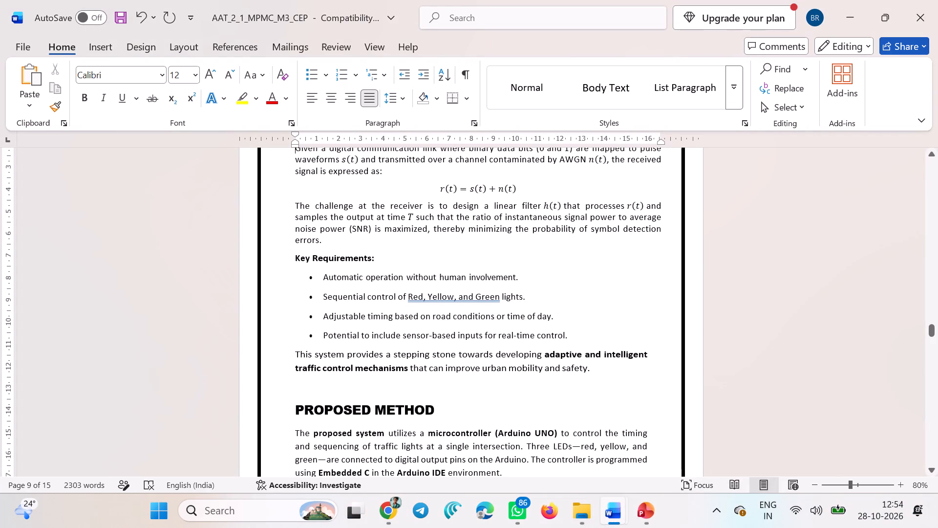
{"action": "left_click_drag", "start_coordinate": [595, 372], "coordinate": [286, 261]}
{"action": "key", "text": "ctrl+v"}
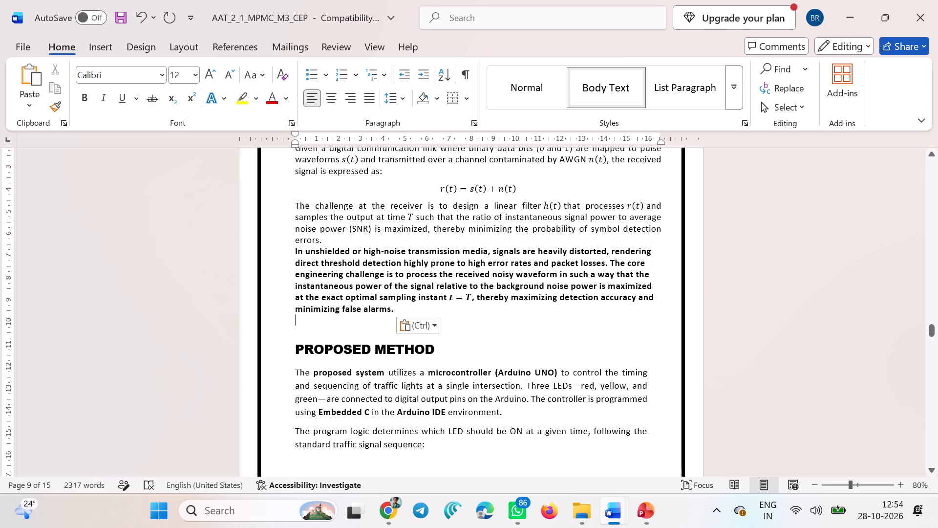
Remove bold from the pasted "In unshielded or high-noise transmission media" paragraph and insert a blank line above it.
{"action": "left_click_drag", "start_coordinate": [398, 307], "coordinate": [287, 247]}
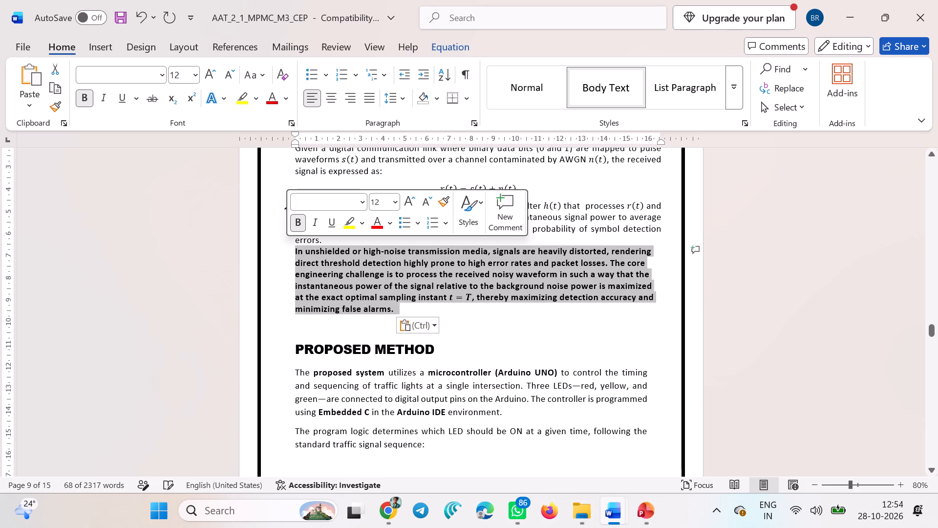
{"action": "left_click", "coordinate": [297, 224]}
{"action": "left_click", "coordinate": [290, 264]}
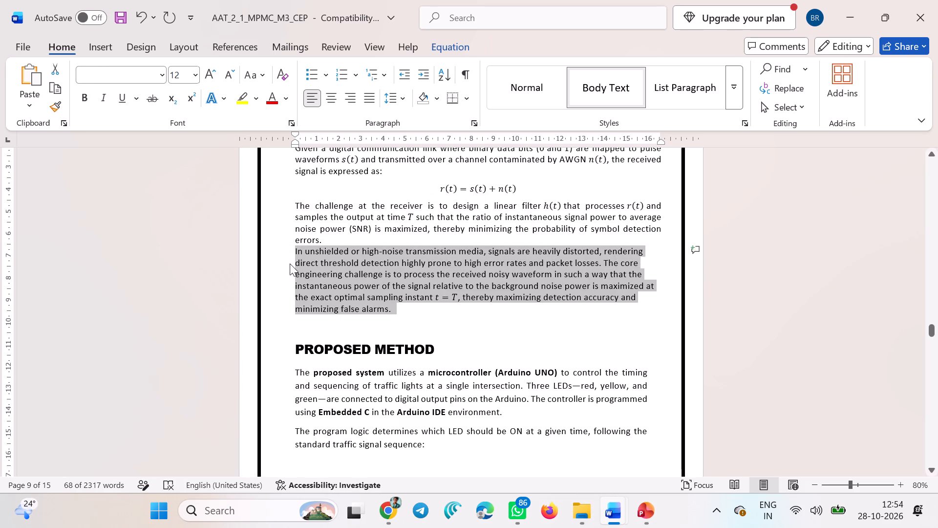
{"action": "left_click", "coordinate": [292, 252]}
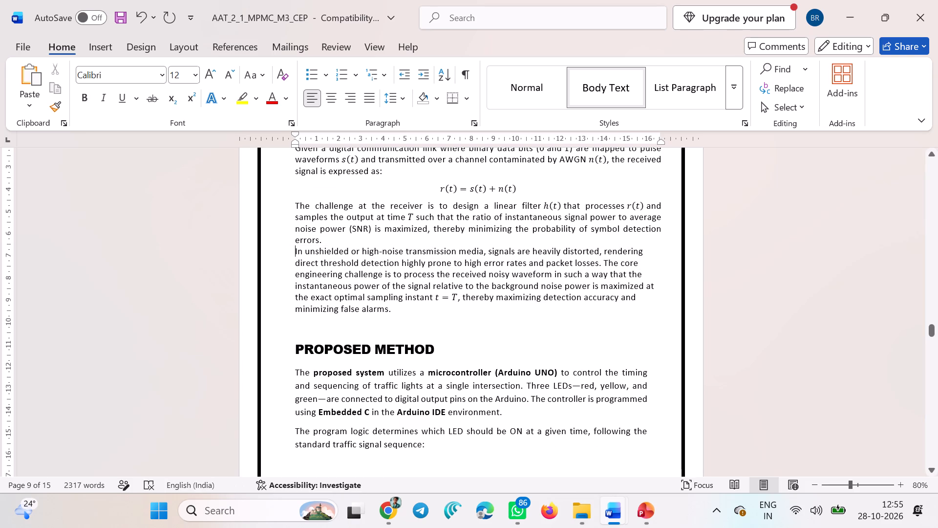
{"action": "key", "text": "Return"}
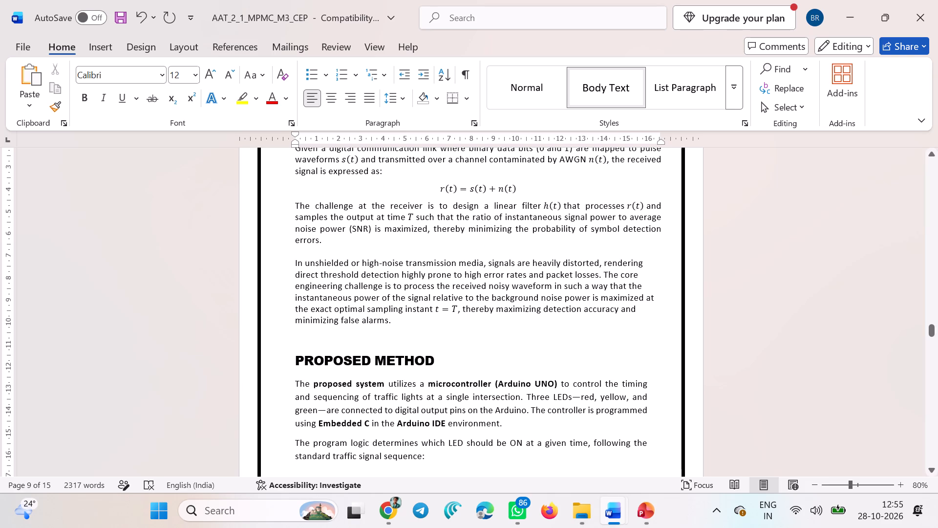
Justify the "In unshielded or high-noise transmission media" paragraph.
{"action": "left_click_drag", "start_coordinate": [291, 264], "coordinate": [395, 324]}
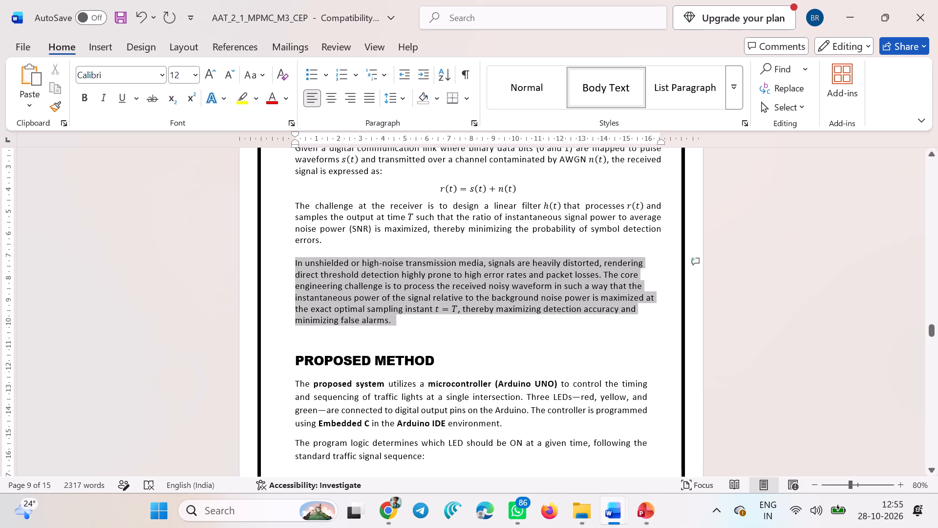
{"action": "left_click_drag", "start_coordinate": [395, 324], "coordinate": [396, 324]}
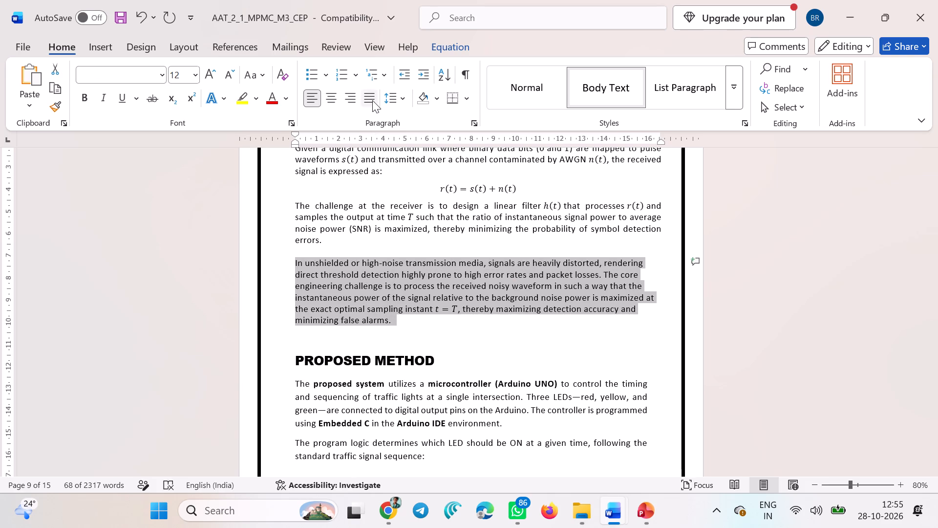
{"action": "left_click", "coordinate": [372, 100]}
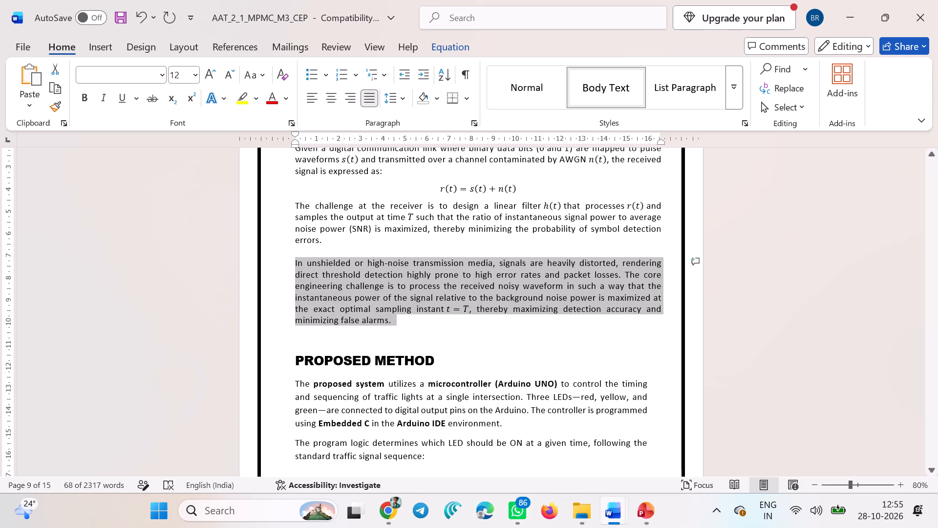
{"action": "left_click", "coordinate": [278, 235]}
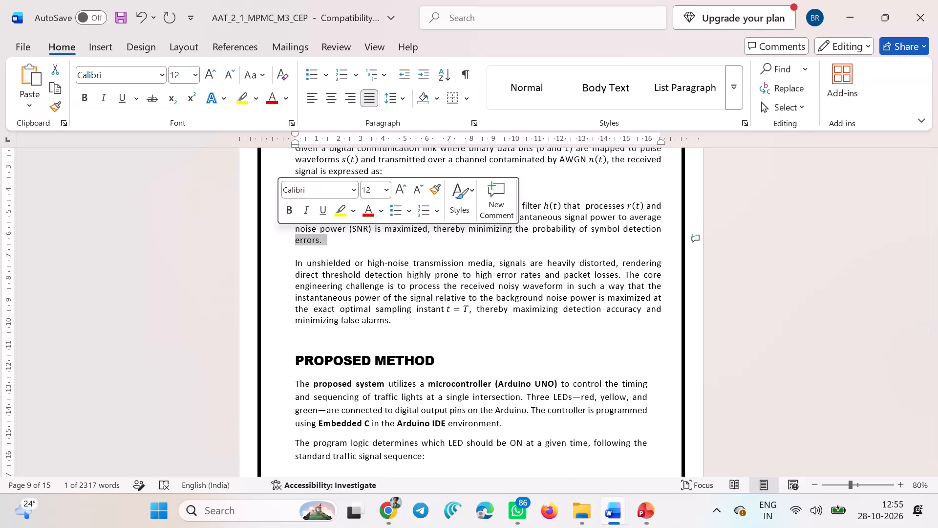
{"action": "scroll", "coordinate": [261, 276], "scroll_direction": "up", "scroll_amount": 2}
{"action": "scroll", "coordinate": [261, 276], "scroll_direction": "down", "scroll_amount": 2}
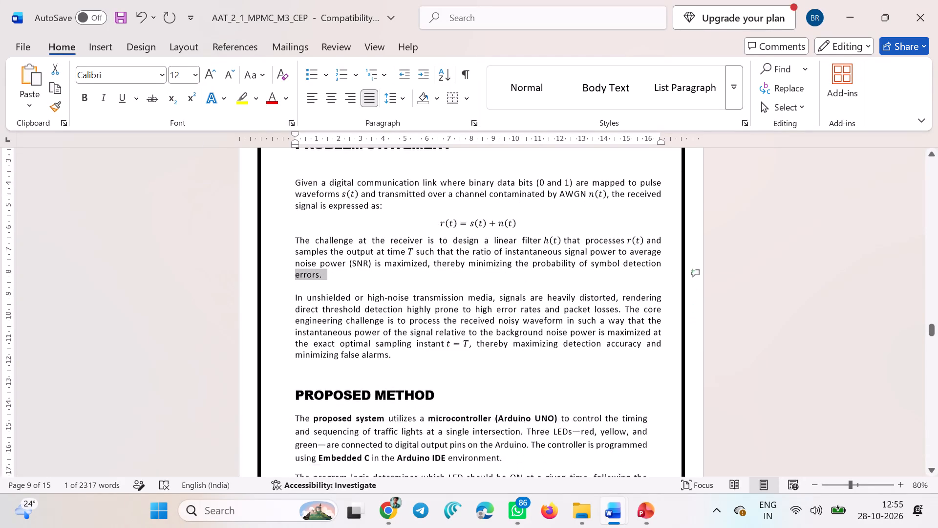
{"action": "scroll", "coordinate": [261, 276], "scroll_direction": "down", "scroll_amount": 4}
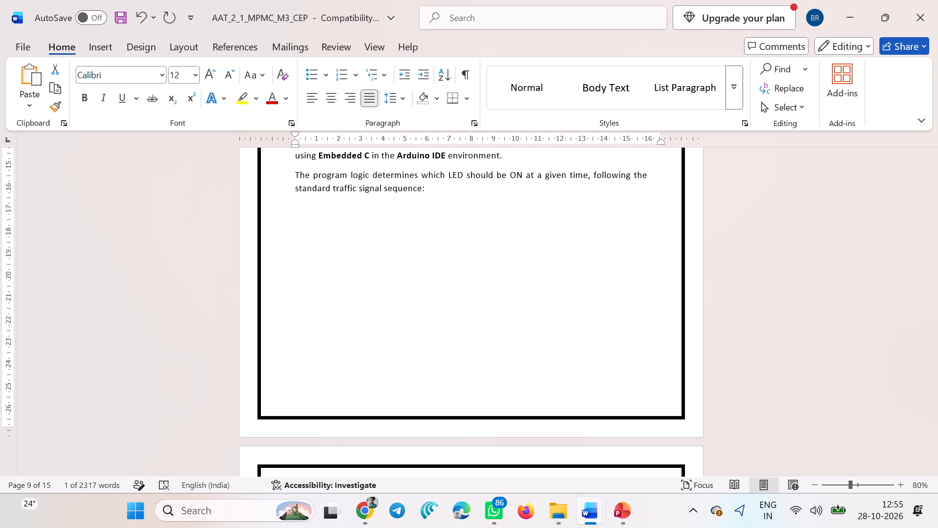
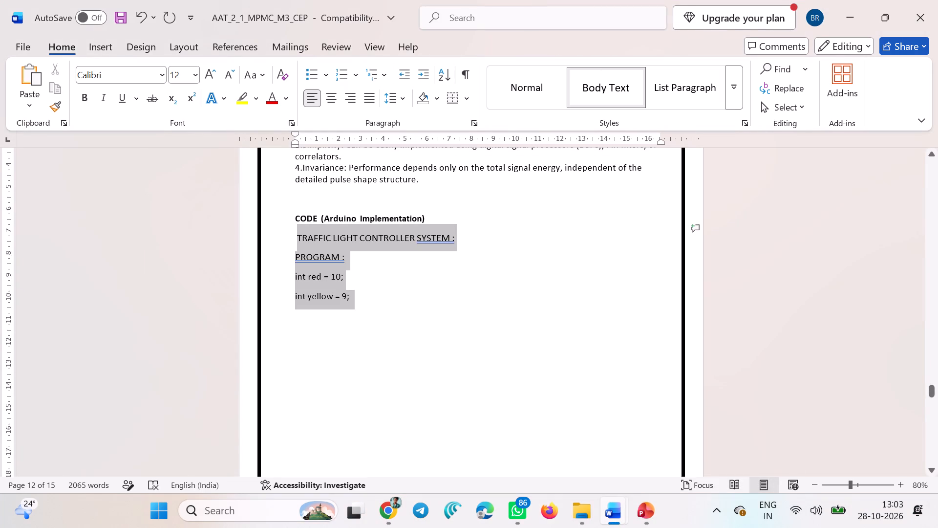
{"action": "left_click_drag", "start_coordinate": [430, 455], "coordinate": [430, 481]}
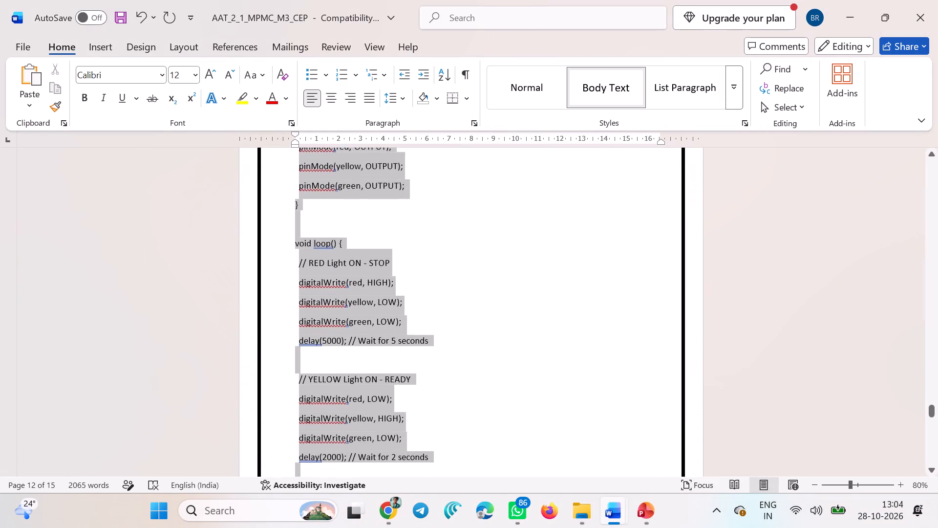
{"action": "left_click_drag", "start_coordinate": [430, 481], "coordinate": [461, 304]}
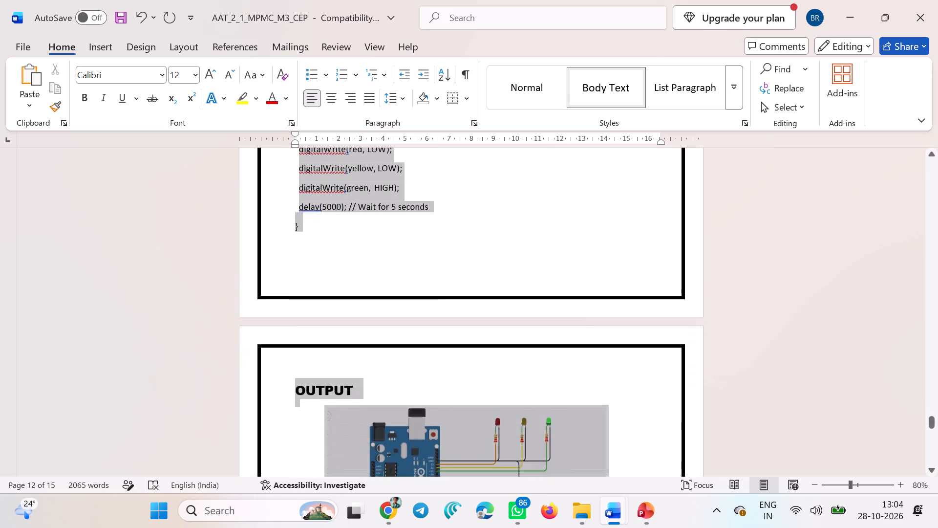
{"action": "left_click_drag", "start_coordinate": [461, 304], "coordinate": [463, 229]}
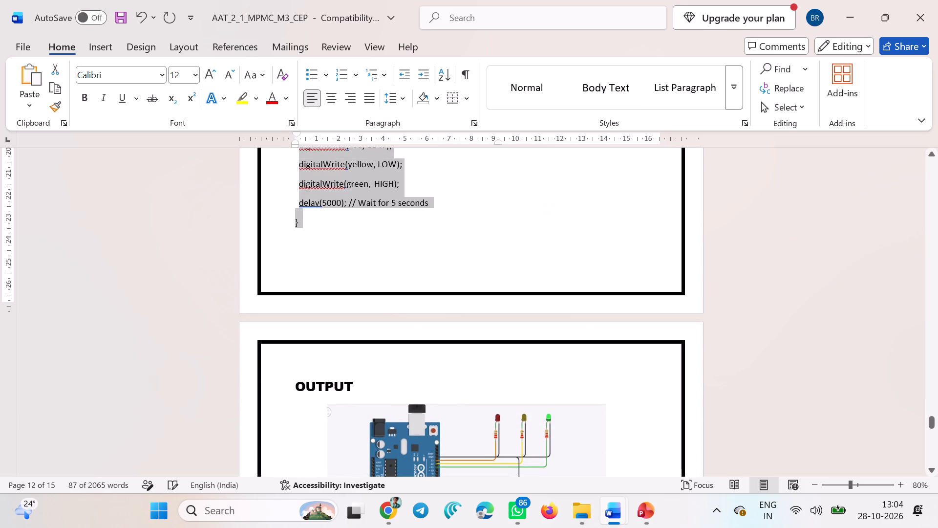
{"action": "key", "text": "ctrl+v"}
Insert a blank line between the CODE (Arduino Implementation) heading and the "import numpy as np" line.
{"action": "scroll", "coordinate": [439, 242], "scroll_direction": "up", "scroll_amount": 3}
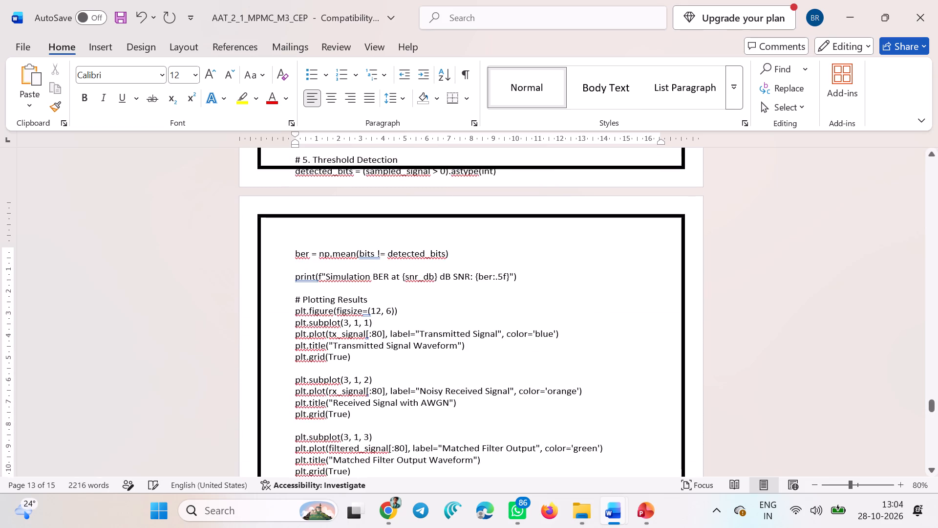
{"action": "scroll", "coordinate": [439, 242], "scroll_direction": "up", "scroll_amount": 3}
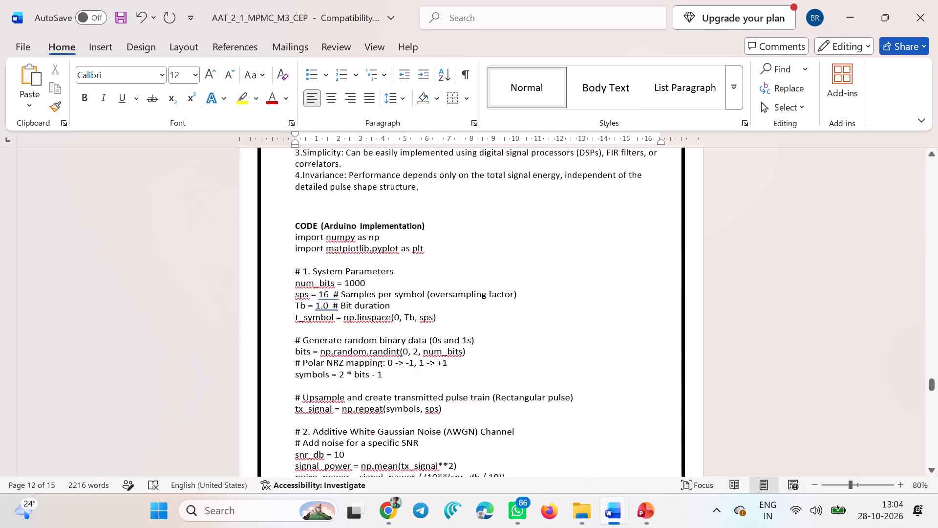
{"action": "scroll", "coordinate": [439, 242], "scroll_direction": "up", "scroll_amount": 1}
{"action": "scroll", "coordinate": [439, 242], "scroll_direction": "down", "scroll_amount": 1}
{"action": "scroll", "coordinate": [439, 242], "scroll_direction": "up", "scroll_amount": 1}
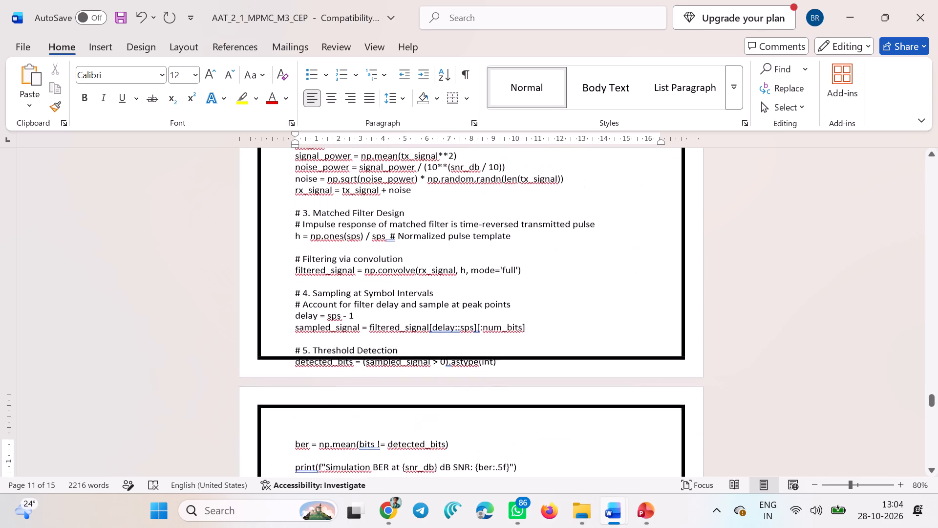
{"action": "scroll", "coordinate": [439, 242], "scroll_direction": "up", "scroll_amount": 3}
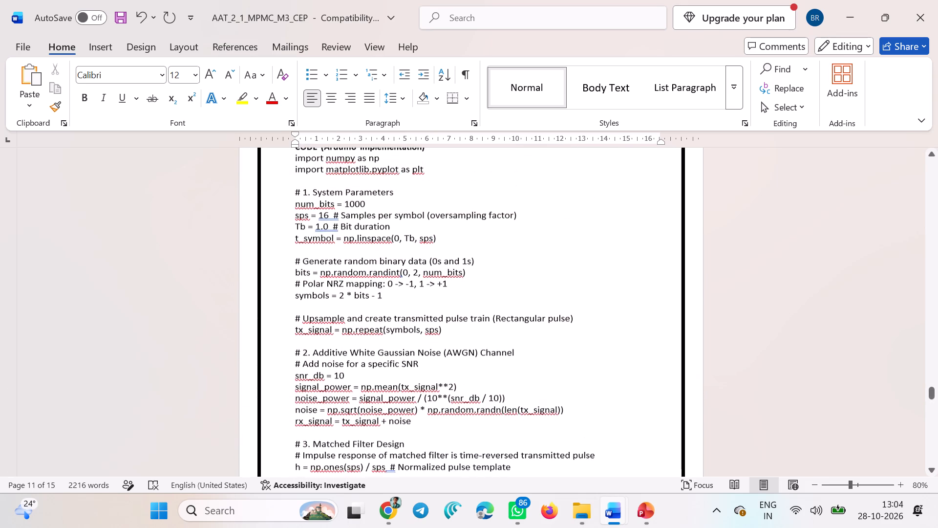
{"action": "scroll", "coordinate": [439, 242], "scroll_direction": "up", "scroll_amount": 1}
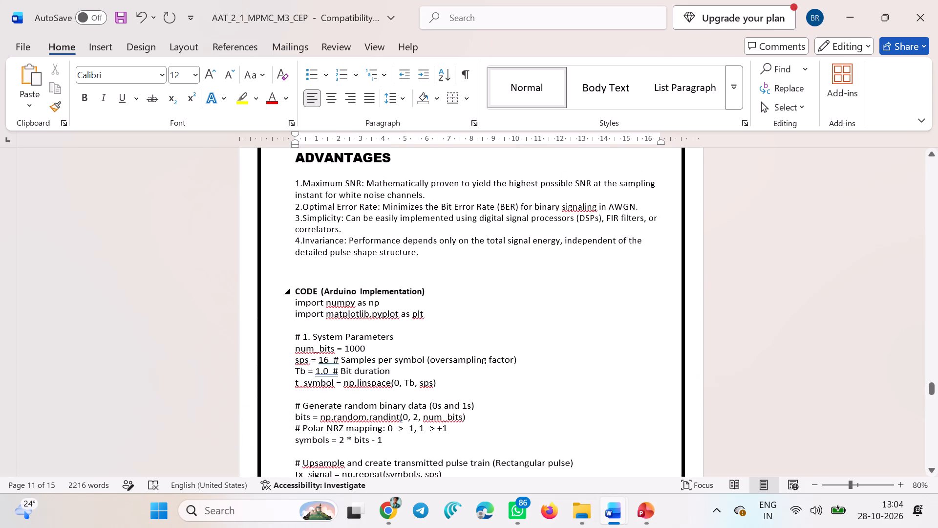
{"action": "left_click", "coordinate": [295, 302]}
{"action": "key", "text": "Return"}
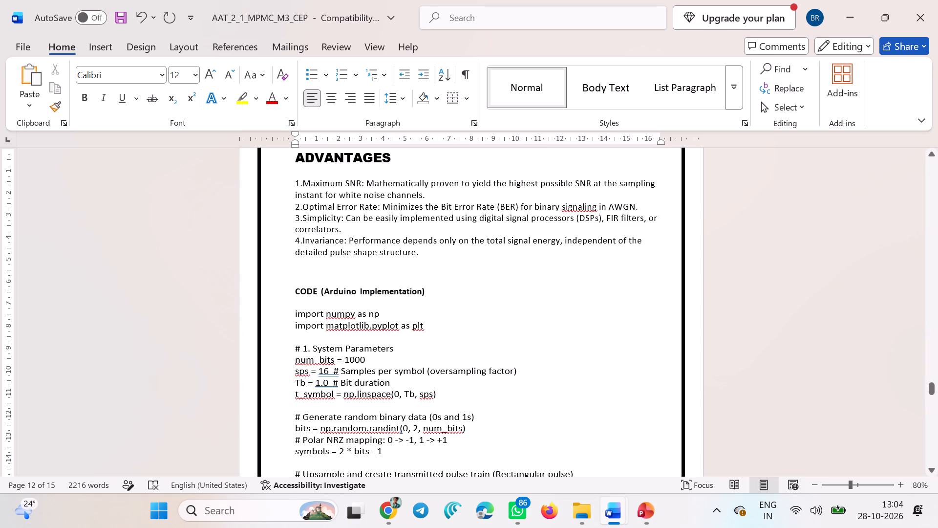
Insert a line break before the "# 5. Threshold Detection" comment to push it past the page border onto the next page.
{"action": "scroll", "coordinate": [343, 328], "scroll_direction": "down", "scroll_amount": 6}
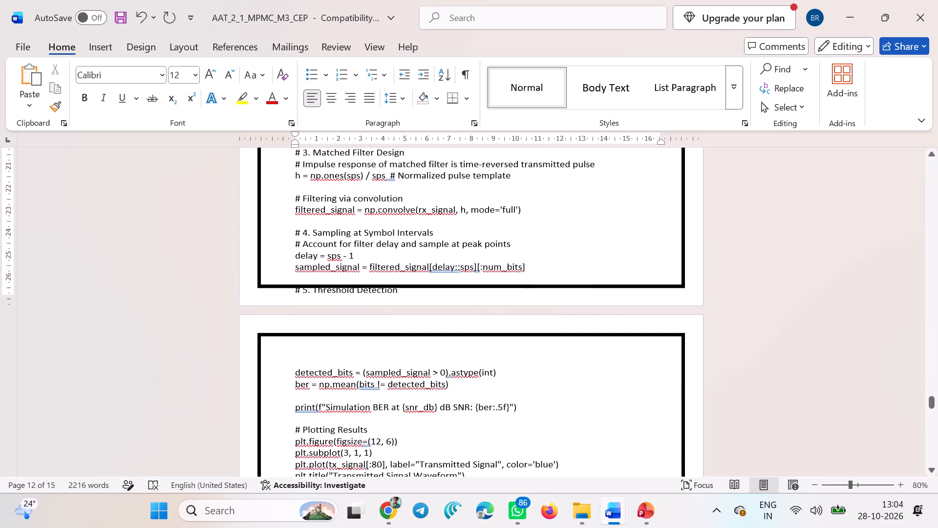
{"action": "left_click", "coordinate": [294, 289]}
{"action": "key", "text": "Return"}
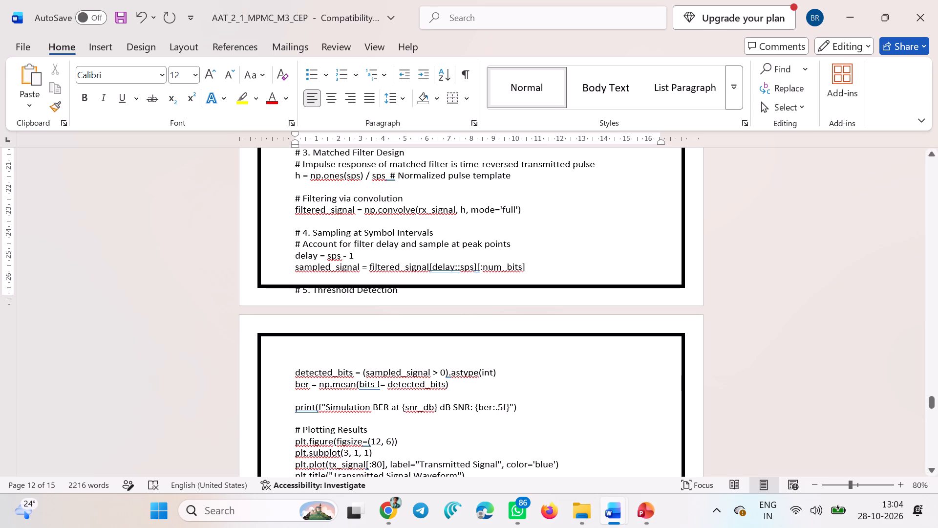
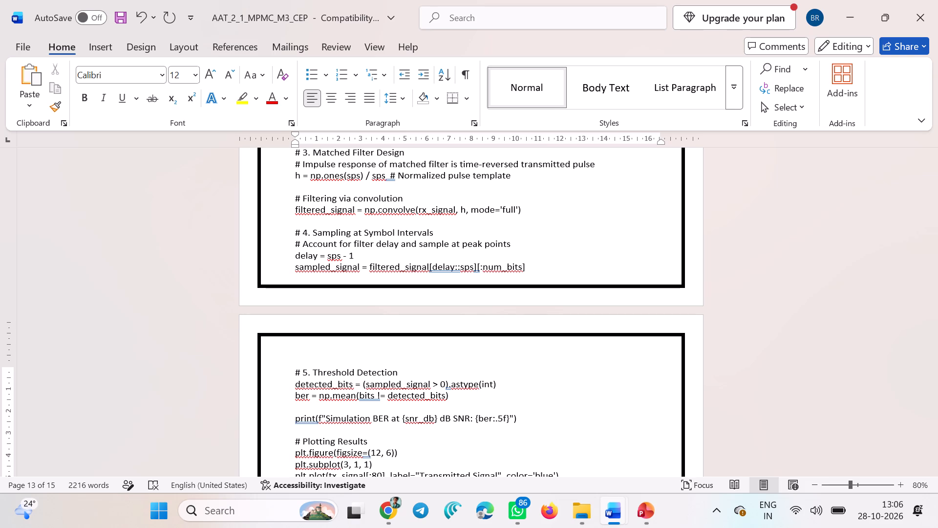
{"action": "scroll", "coordinate": [351, 286], "scroll_direction": "down", "scroll_amount": 5}
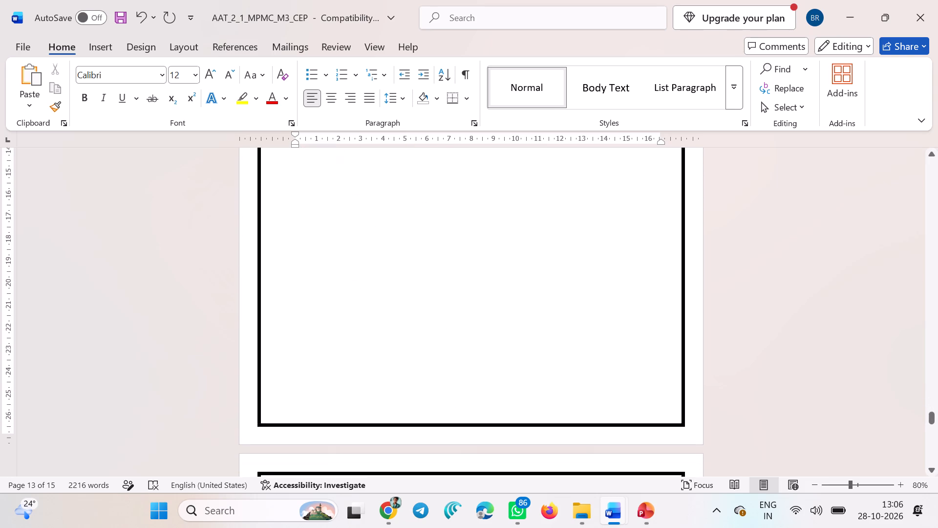
{"action": "scroll", "coordinate": [351, 286], "scroll_direction": "down", "scroll_amount": 2}
{"action": "scroll", "coordinate": [351, 286], "scroll_direction": "up", "scroll_amount": 3}
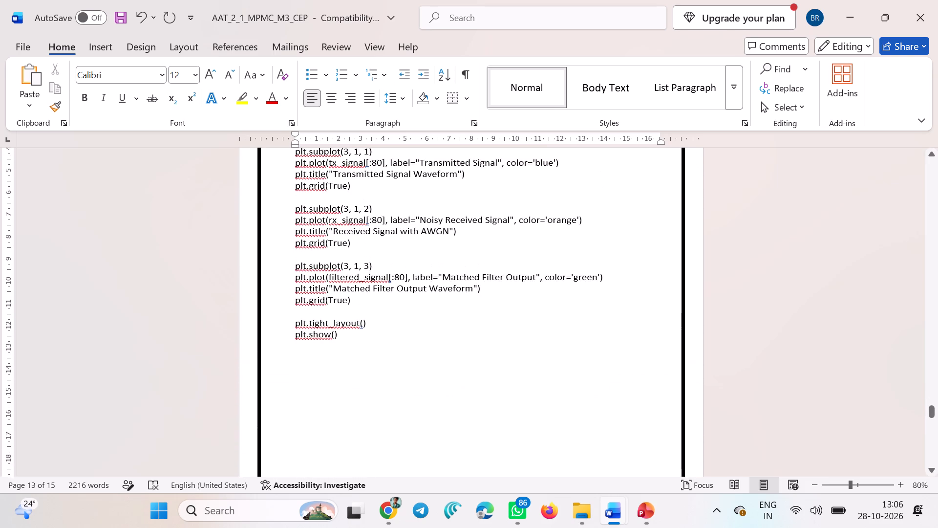
{"action": "scroll", "coordinate": [351, 286], "scroll_direction": "down", "scroll_amount": 5}
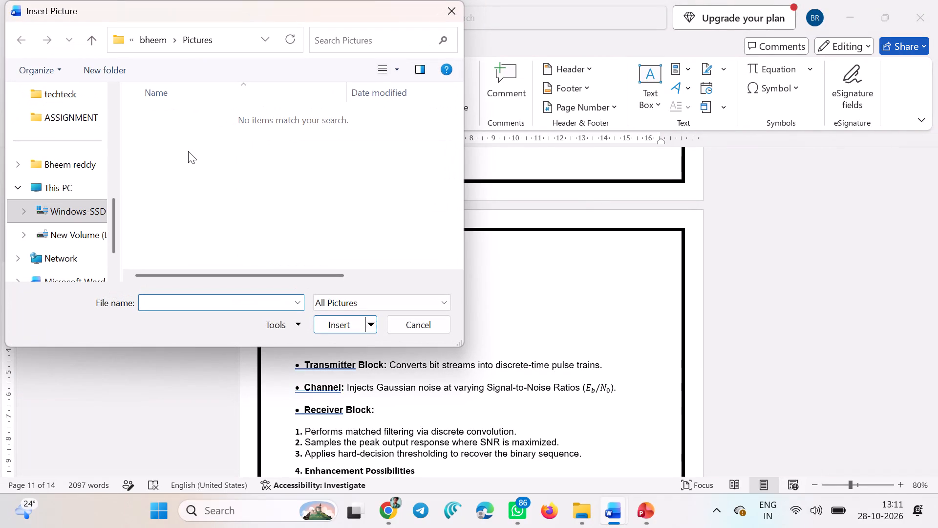
{"action": "scroll", "coordinate": [96, 142], "scroll_direction": "up", "scroll_amount": 2}
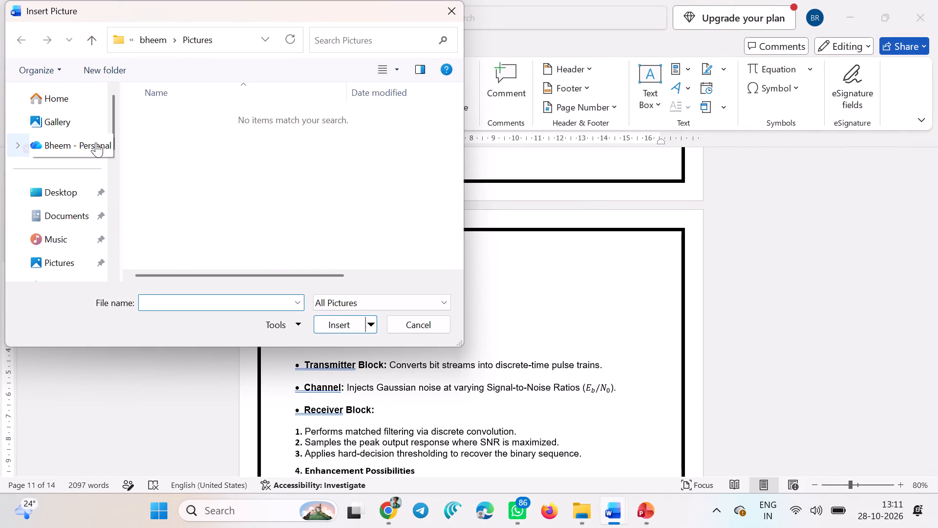
{"action": "scroll", "coordinate": [55, 192], "scroll_direction": "up", "scroll_amount": 1}
{"action": "scroll", "coordinate": [55, 192], "scroll_direction": "down", "scroll_amount": 1}
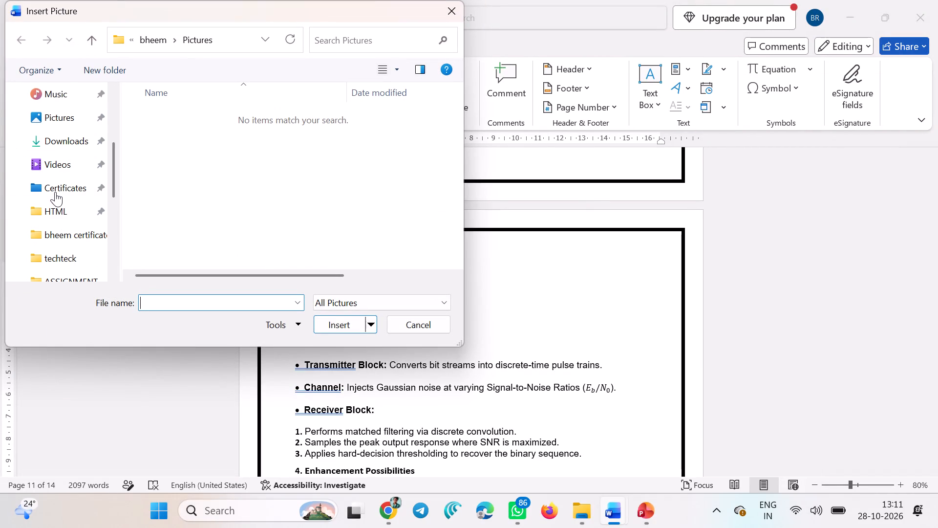
{"action": "scroll", "coordinate": [55, 192], "scroll_direction": "down", "scroll_amount": 1}
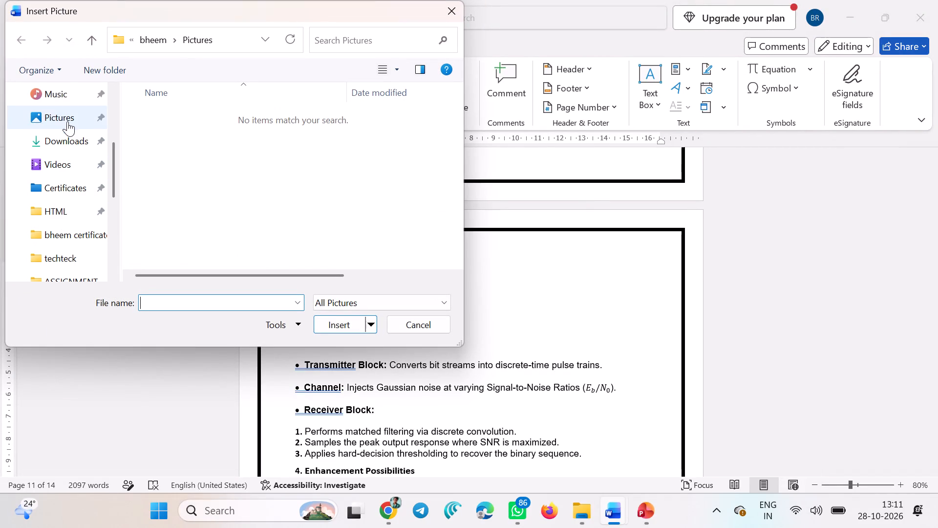
{"action": "left_click", "coordinate": [67, 120]}
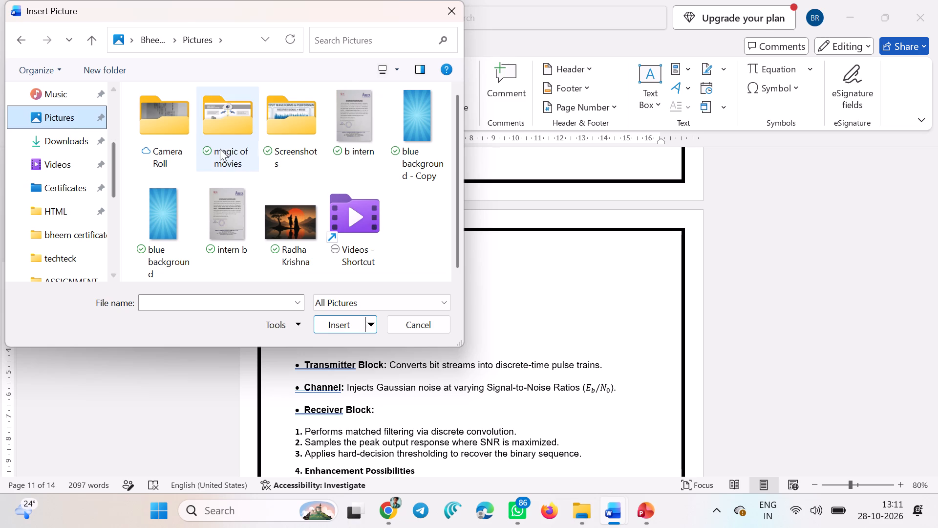
{"action": "double_click", "coordinate": [277, 126]}
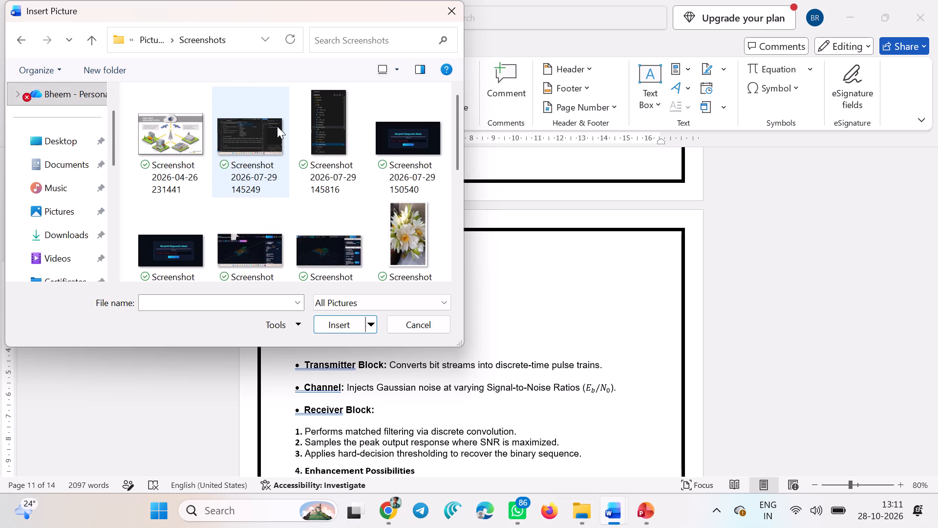
{"action": "scroll", "coordinate": [277, 126], "scroll_direction": "up", "scroll_amount": 3}
{"action": "scroll", "coordinate": [277, 126], "scroll_direction": "down", "scroll_amount": 3}
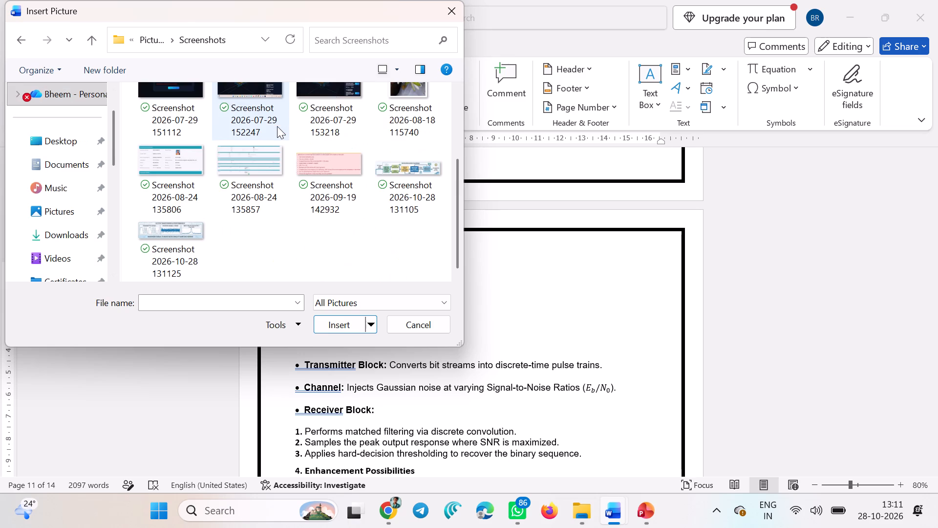
{"action": "left_click", "coordinate": [418, 171]}
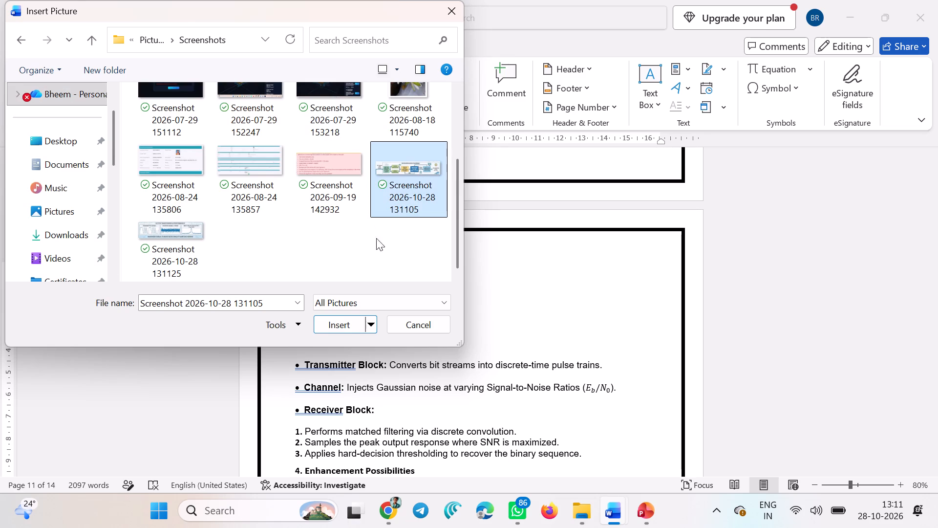
{"action": "left_click", "coordinate": [341, 326]}
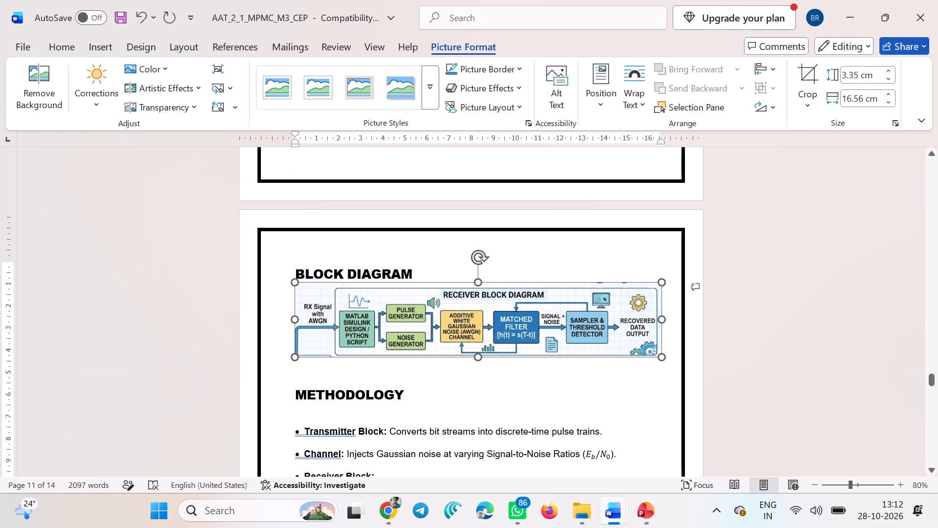
Add a blank line between the BLOCK DIAGRAM heading and the receiver block diagram picture.
{"action": "left_click_drag", "start_coordinate": [359, 316], "coordinate": [359, 331]}
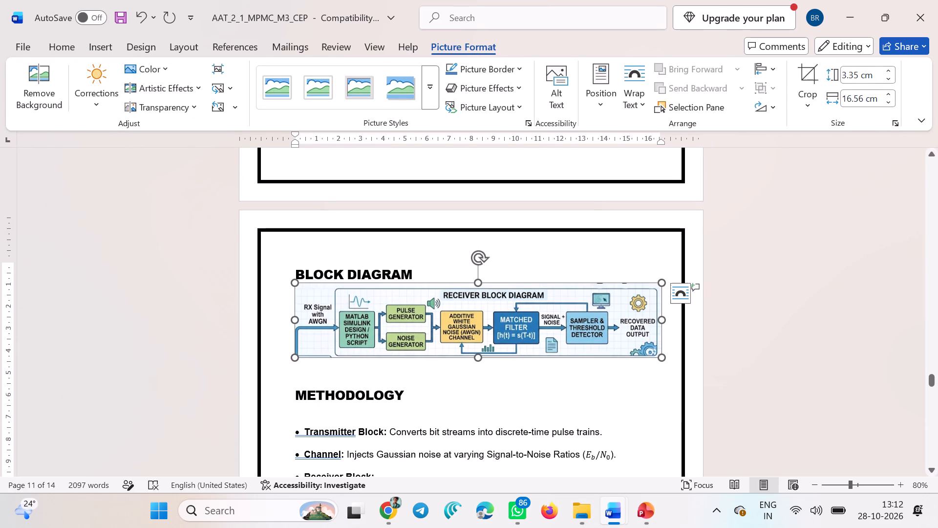
{"action": "left_click", "coordinate": [286, 292]}
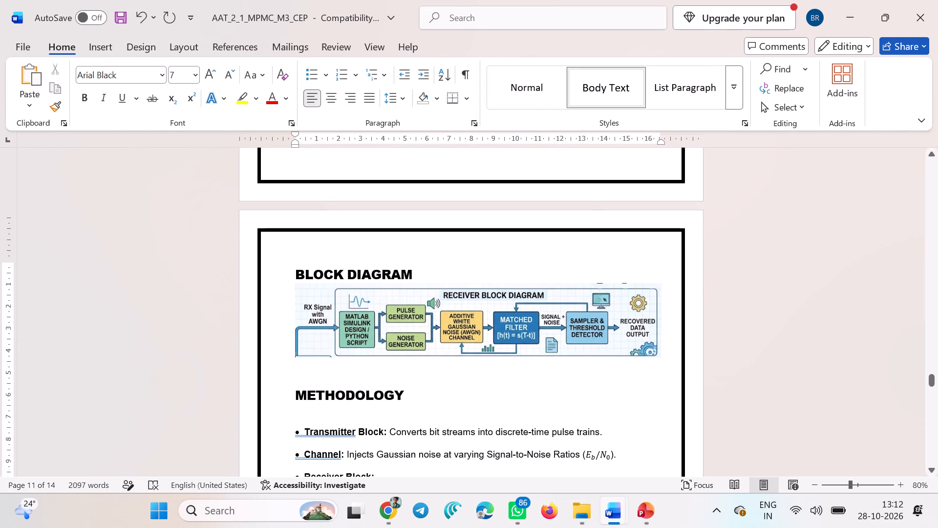
{"action": "left_click", "coordinate": [289, 292]}
{"action": "key", "text": "Return"}
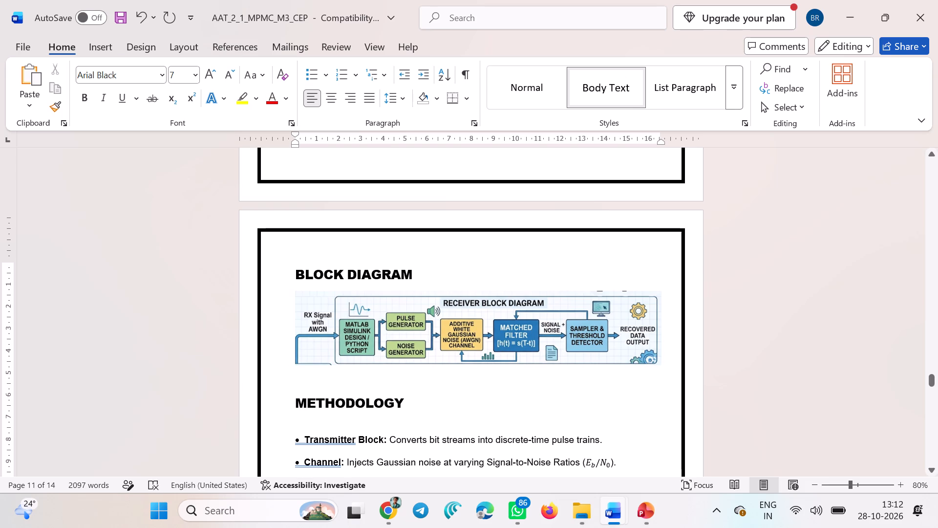
Delete the Arduino traffic light circuit picture under the OUTPUT heading.
{"action": "scroll", "coordinate": [371, 319], "scroll_direction": "down", "scroll_amount": 7}
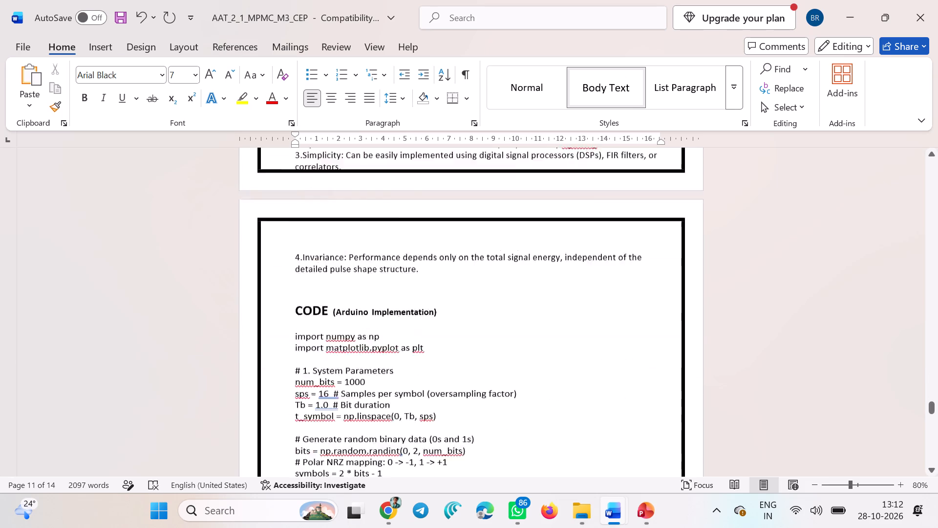
{"action": "scroll", "coordinate": [371, 319], "scroll_direction": "down", "scroll_amount": 10}
{"action": "scroll", "coordinate": [371, 319], "scroll_direction": "up", "scroll_amount": 3}
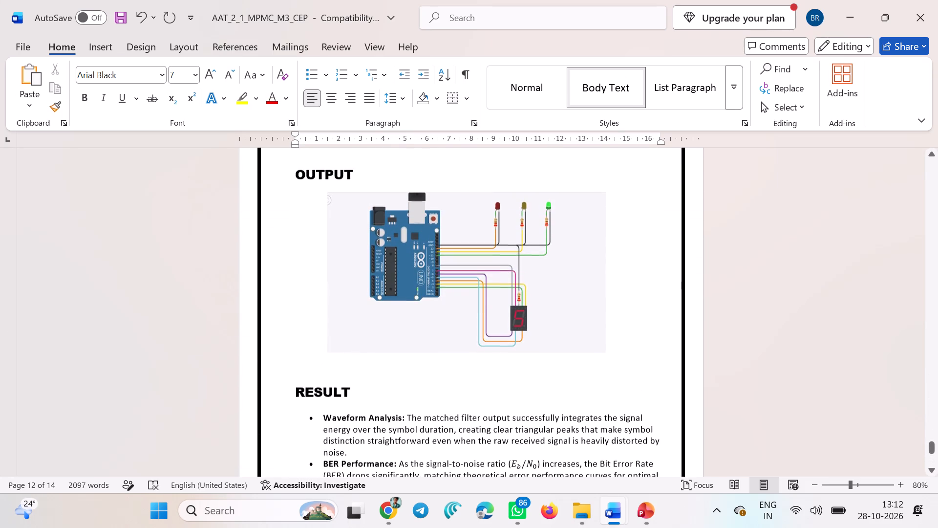
{"action": "left_click", "coordinate": [371, 319]}
{"action": "key", "text": "BackSpace"}
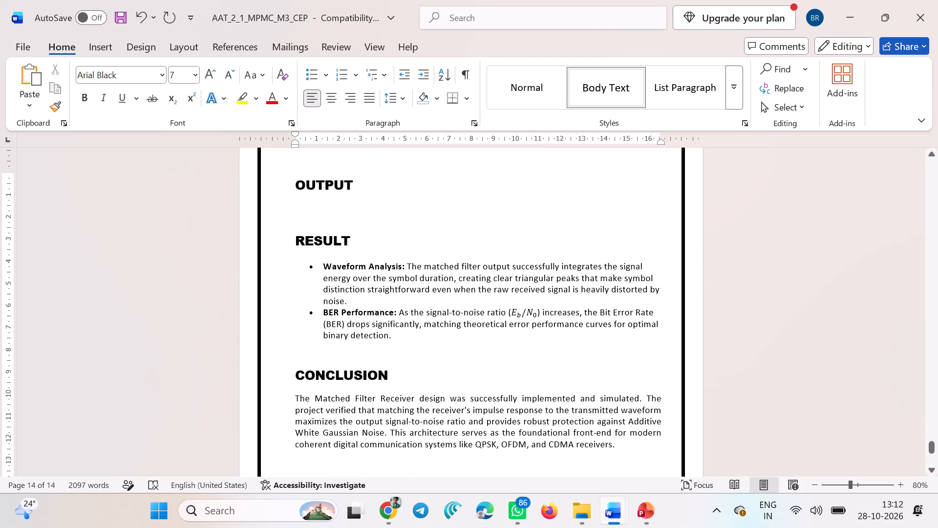
{"action": "key", "text": "Return"}
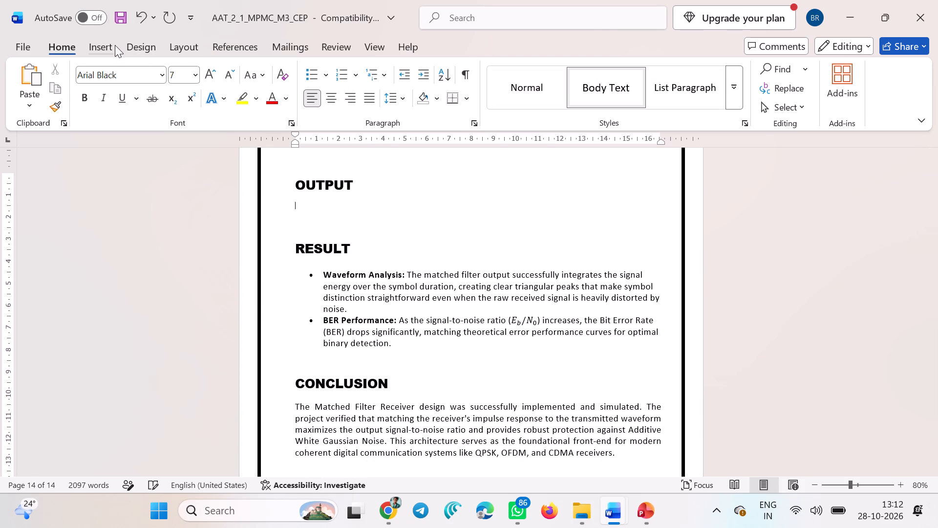
{"action": "left_click", "coordinate": [101, 45]}
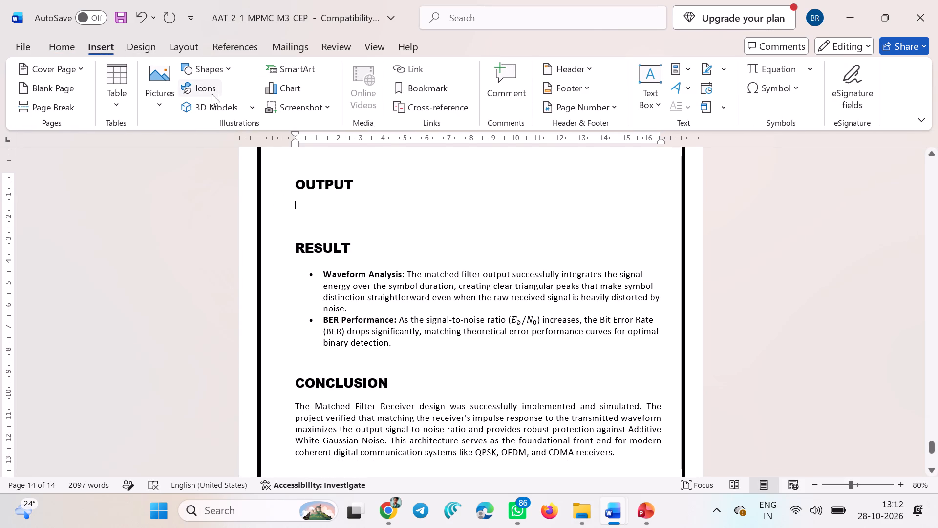
{"action": "left_click", "coordinate": [154, 95]}
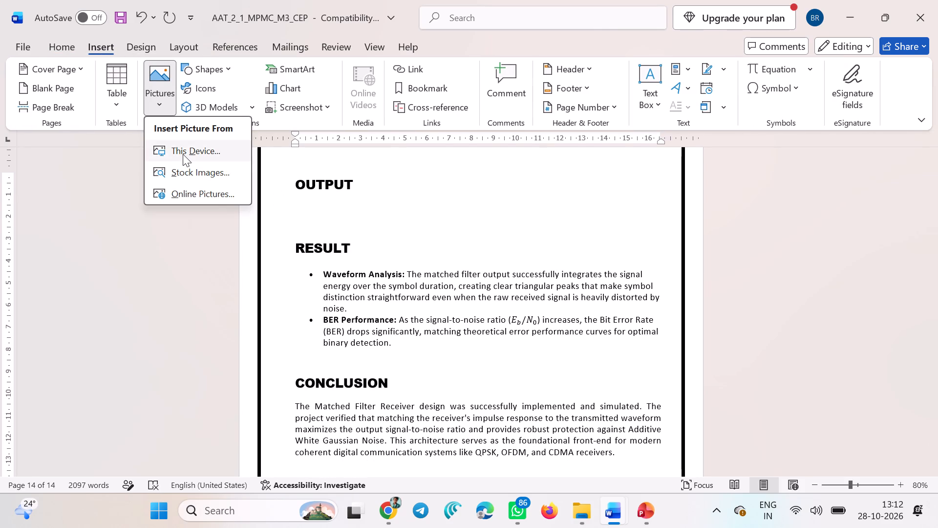
{"action": "left_click", "coordinate": [183, 154]}
{"action": "scroll", "coordinate": [183, 154], "scroll_direction": "down", "scroll_amount": 2}
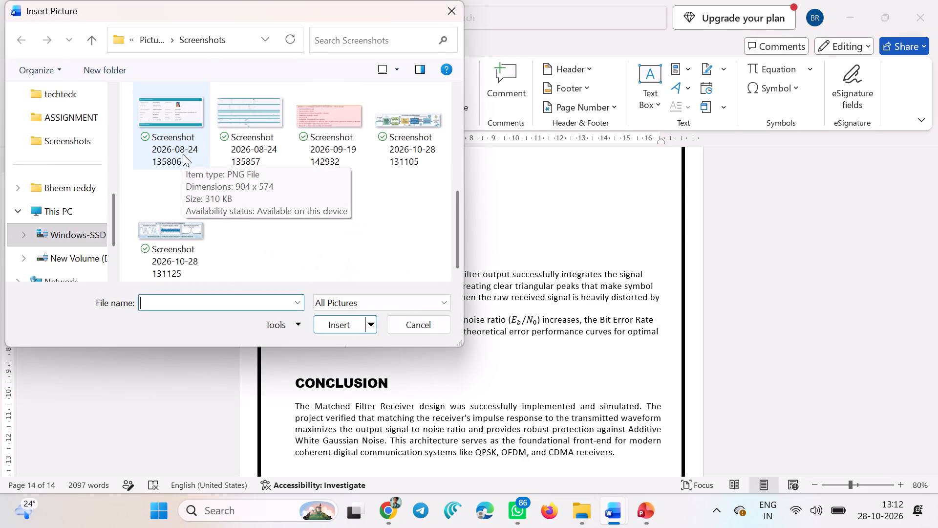
{"action": "left_click", "coordinate": [176, 235]}
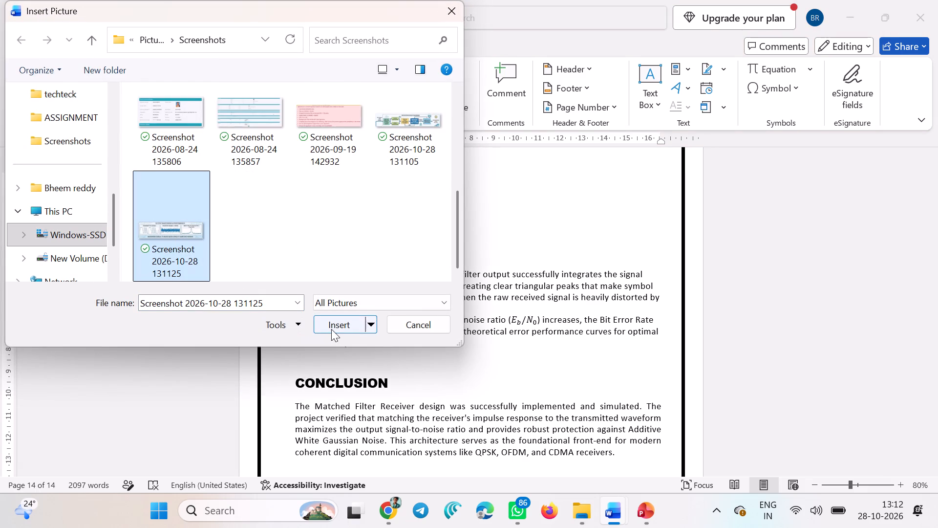
{"action": "left_click", "coordinate": [332, 329]}
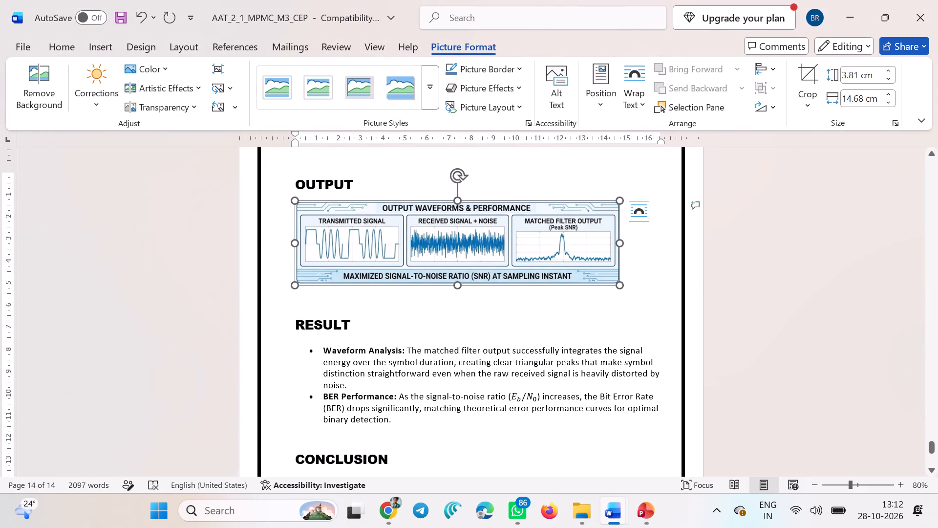
{"action": "left_click", "coordinate": [421, 307]}
Push the "# Plotting Results" code line off the page border onto the next page with a line break.
{"action": "scroll", "coordinate": [421, 307], "scroll_direction": "up", "scroll_amount": 2}
{"action": "scroll", "coordinate": [421, 307], "scroll_direction": "down", "scroll_amount": 3}
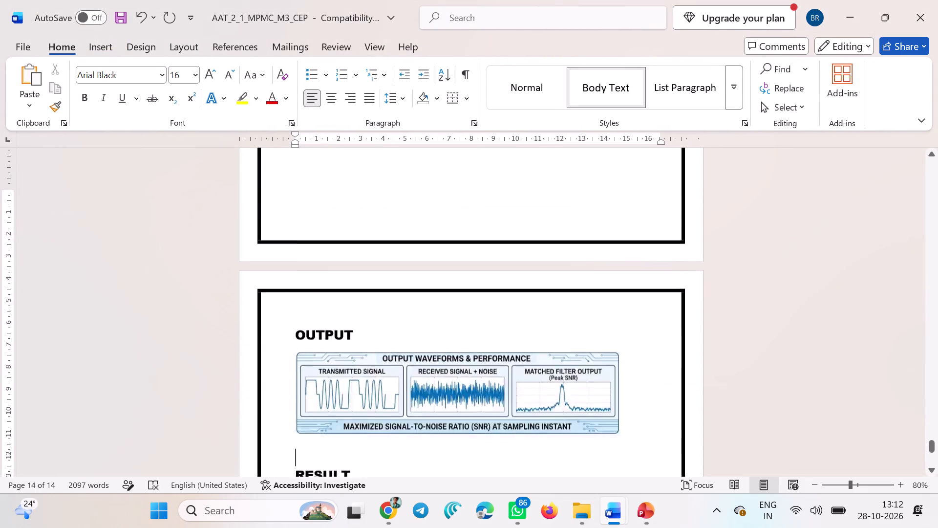
{"action": "scroll", "coordinate": [421, 307], "scroll_direction": "down", "scroll_amount": 2}
{"action": "scroll", "coordinate": [421, 307], "scroll_direction": "up", "scroll_amount": 3}
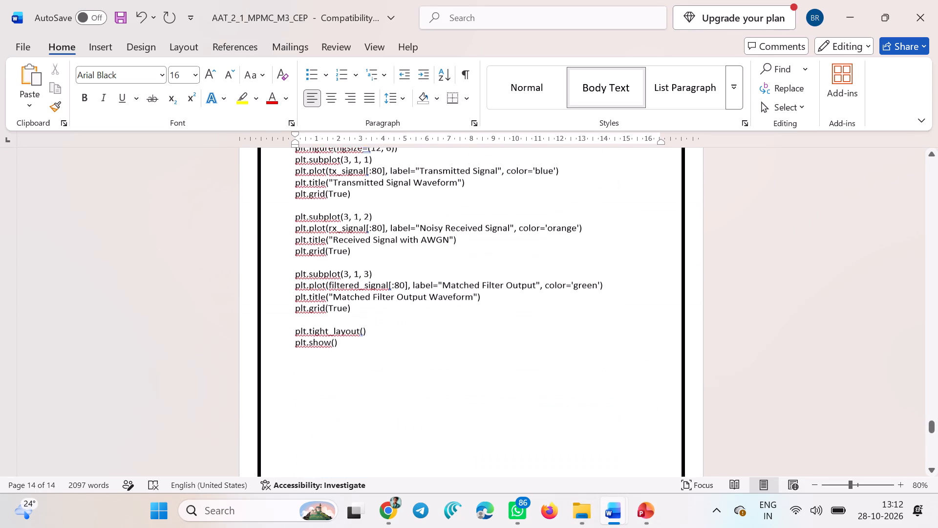
{"action": "scroll", "coordinate": [421, 307], "scroll_direction": "up", "scroll_amount": 4}
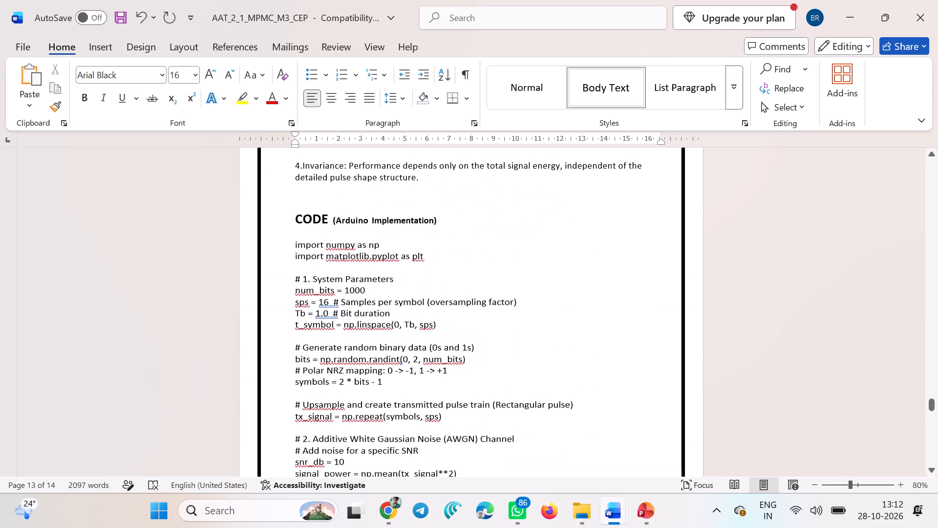
{"action": "scroll", "coordinate": [421, 307], "scroll_direction": "down", "scroll_amount": 5}
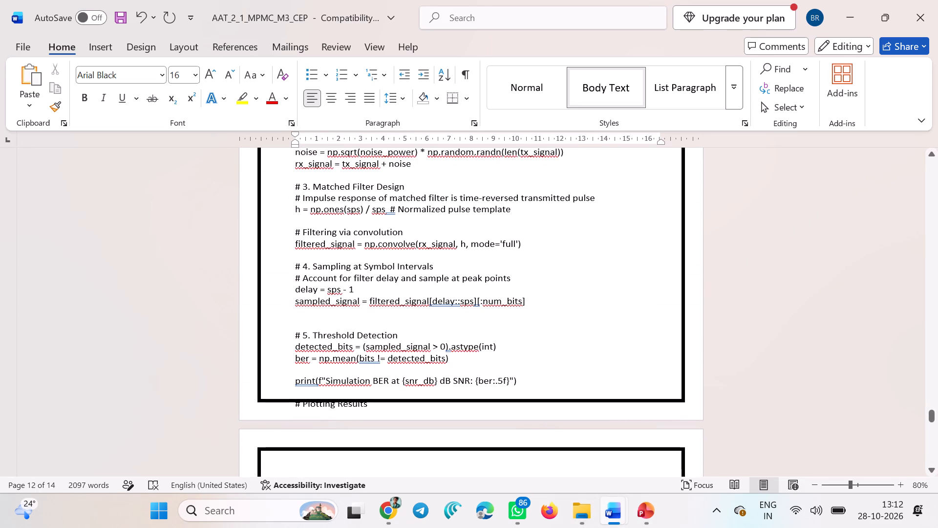
{"action": "left_click", "coordinate": [291, 405]}
{"action": "key", "text": "Return"}
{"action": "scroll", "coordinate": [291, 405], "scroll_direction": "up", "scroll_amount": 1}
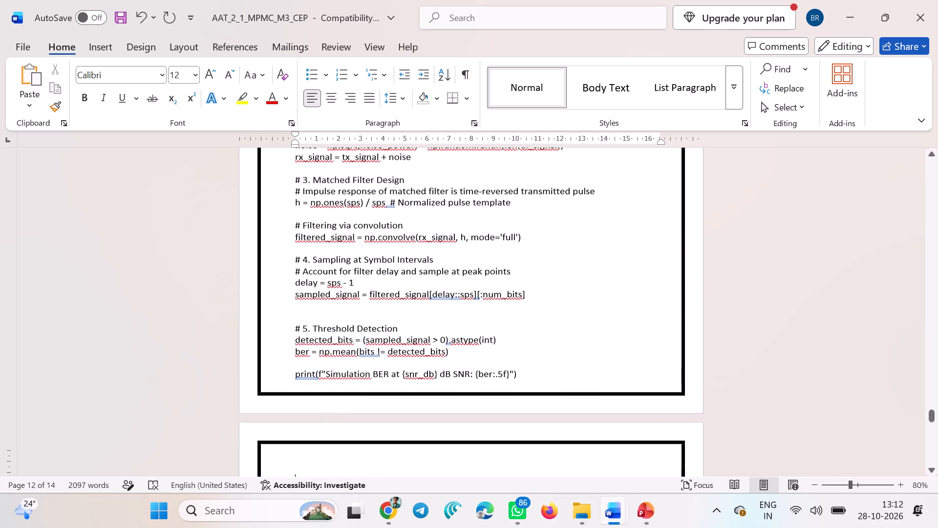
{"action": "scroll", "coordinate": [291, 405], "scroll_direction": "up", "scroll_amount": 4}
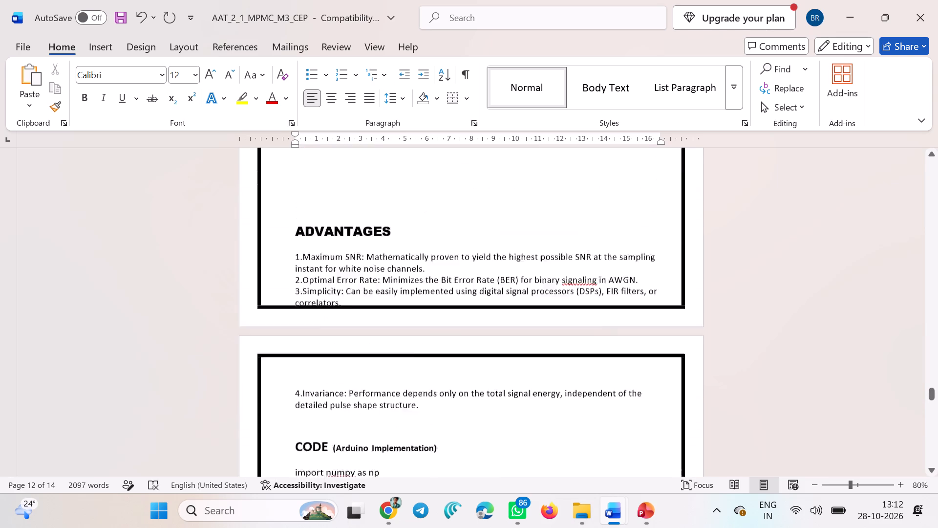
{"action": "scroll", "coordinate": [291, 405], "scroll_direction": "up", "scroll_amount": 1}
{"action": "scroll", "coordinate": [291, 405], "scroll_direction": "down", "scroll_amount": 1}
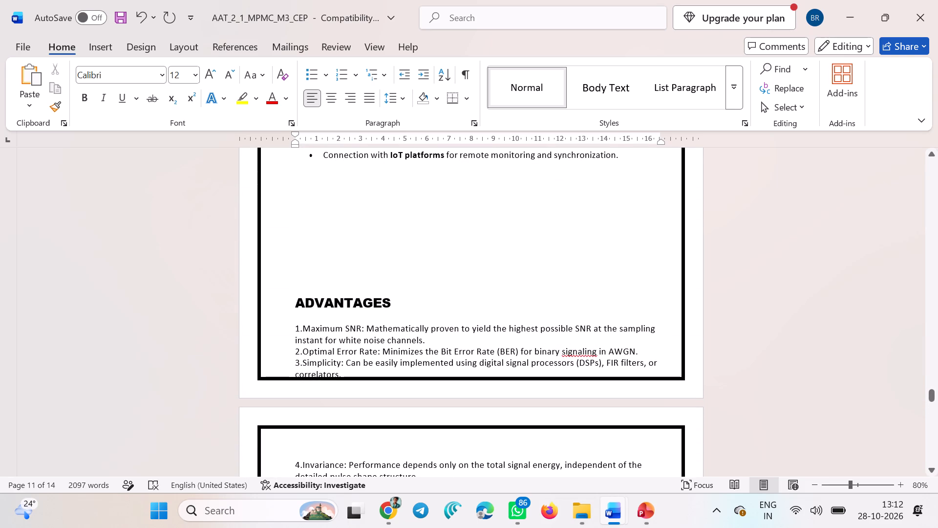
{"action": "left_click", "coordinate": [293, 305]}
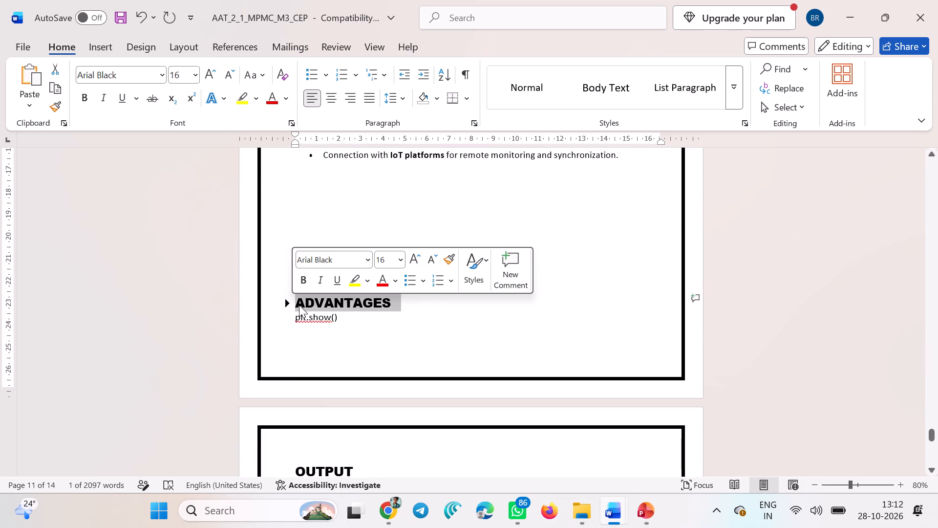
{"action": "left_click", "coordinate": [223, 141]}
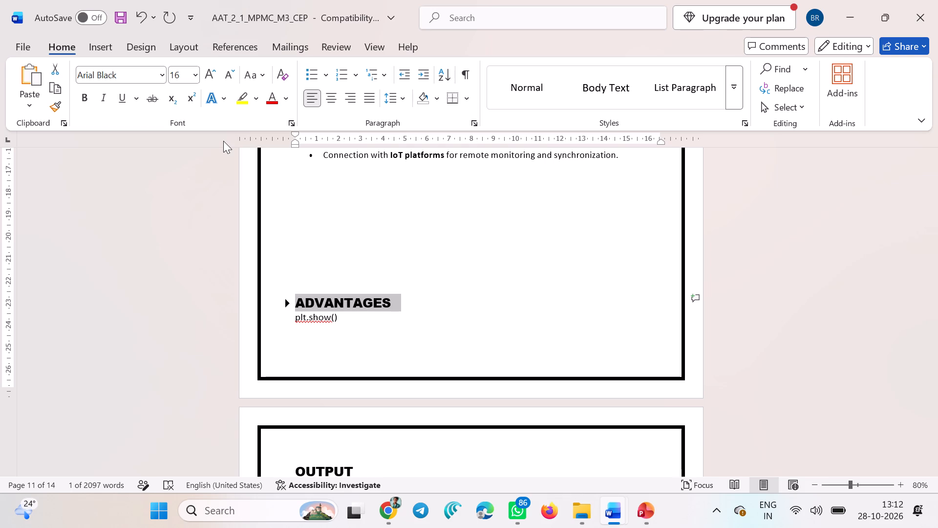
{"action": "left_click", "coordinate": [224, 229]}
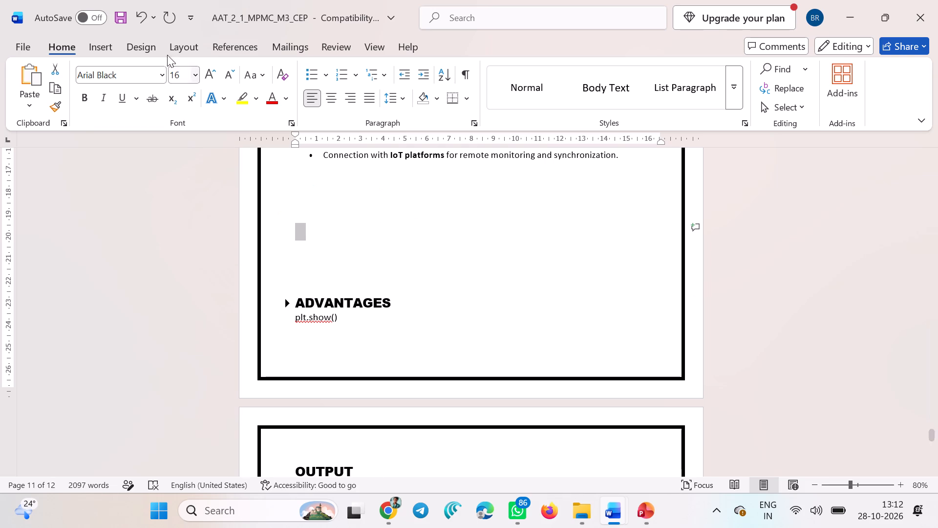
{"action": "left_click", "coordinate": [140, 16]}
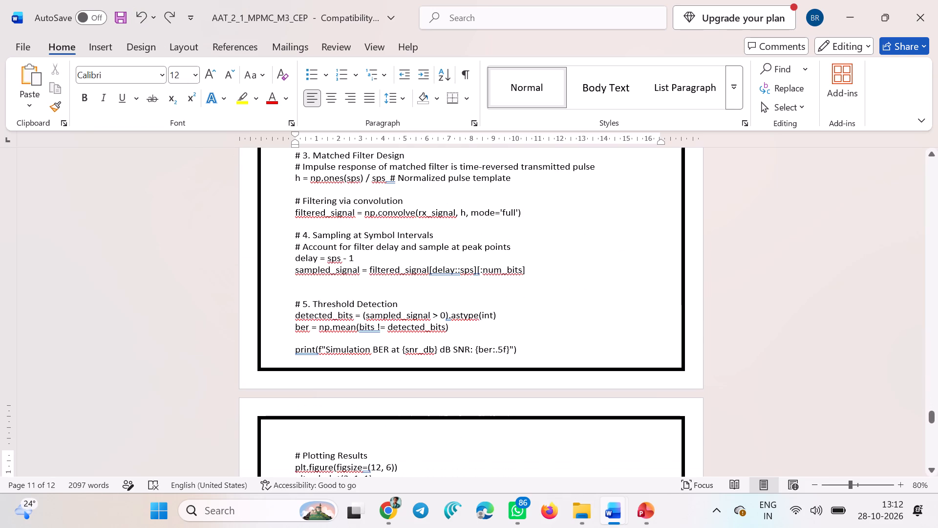
Remove the extra blank lines above the ADVANTAGES heading so all four advantages fit on the same page.
{"action": "scroll", "coordinate": [305, 214], "scroll_direction": "up", "scroll_amount": 4}
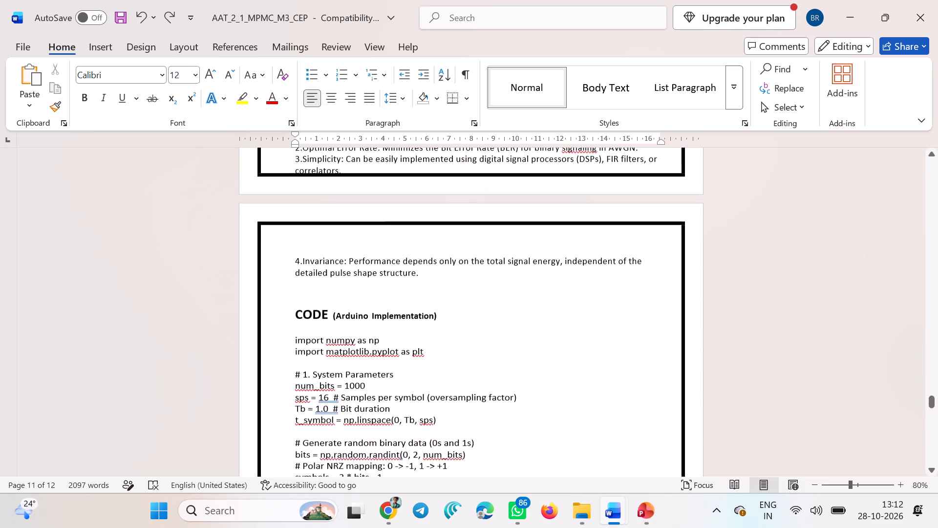
{"action": "scroll", "coordinate": [305, 216], "scroll_direction": "up", "scroll_amount": 3}
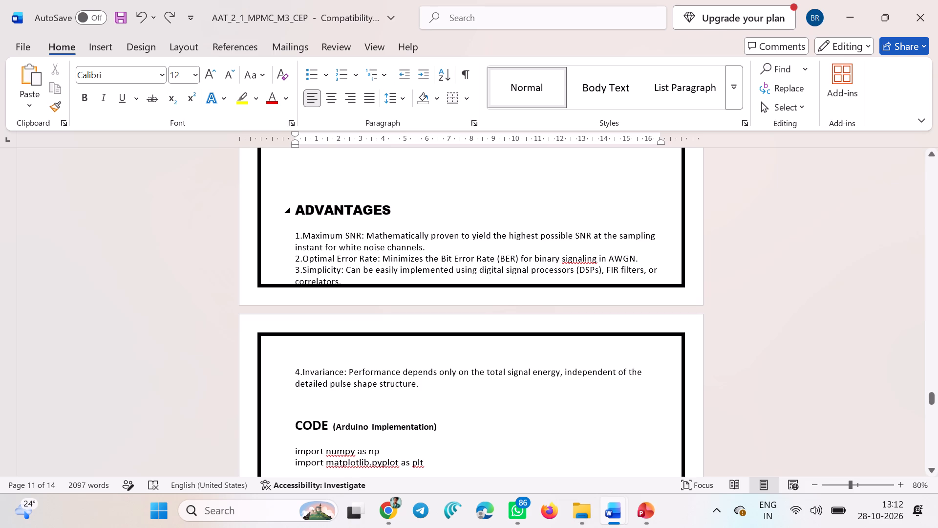
{"action": "left_click", "coordinate": [300, 208]}
{"action": "key", "text": "Left"}
{"action": "key", "text": "BackSpace"}
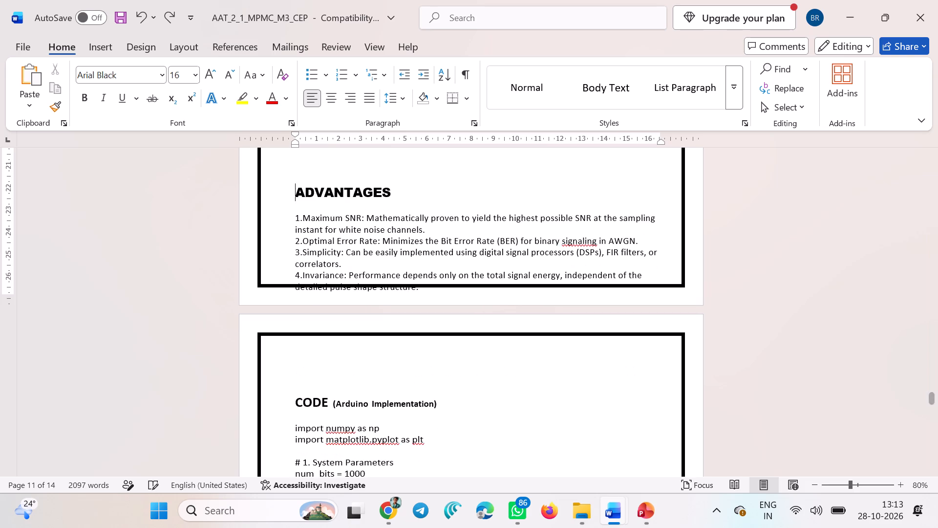
{"action": "key", "text": "BackSpace"}
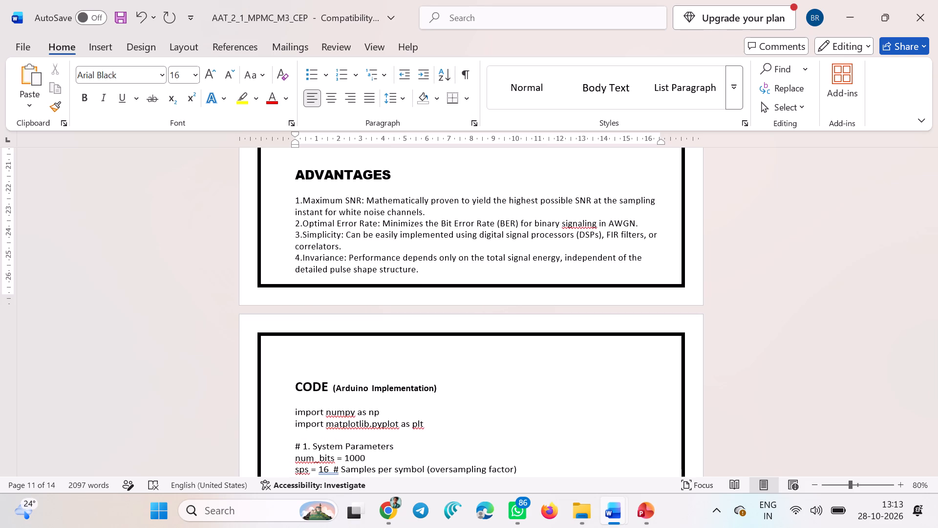
{"action": "scroll", "coordinate": [300, 208], "scroll_direction": "up", "scroll_amount": 1}
{"action": "key", "text": "BackSpace"}
{"action": "key", "text": "BackSpace"}
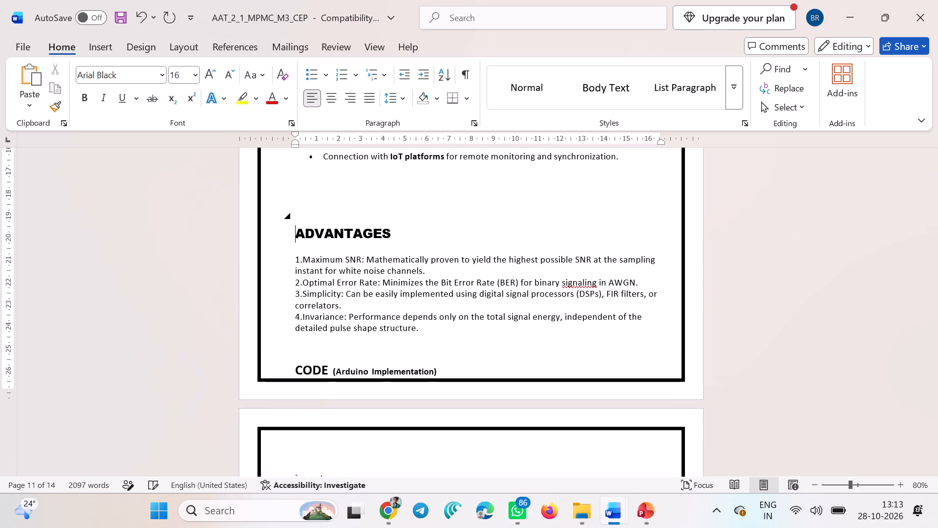
{"action": "key", "text": "BackSpace"}
Push the CODE (Arduino Implementation) heading onto the next page with blank lines before it.
{"action": "left_click", "coordinate": [294, 354]}
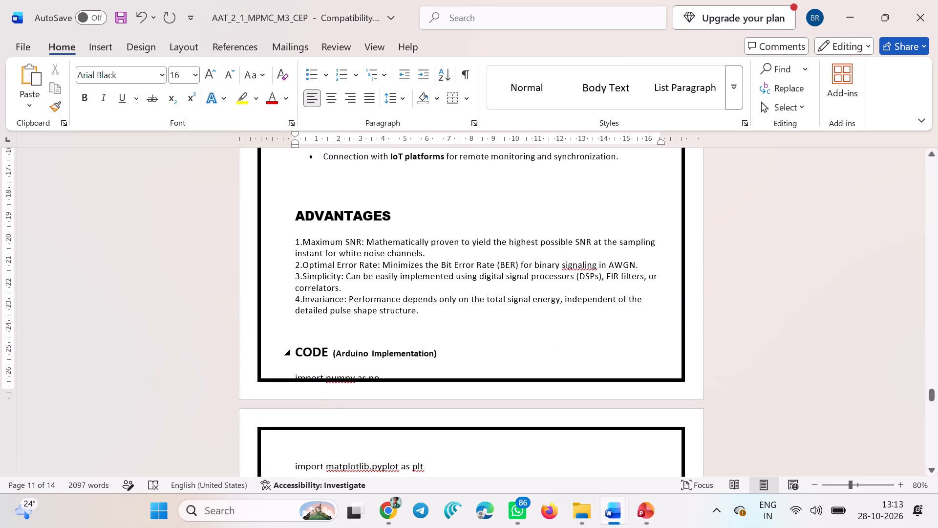
{"action": "key", "text": "Return"}
{"action": "key", "text": "Return"}
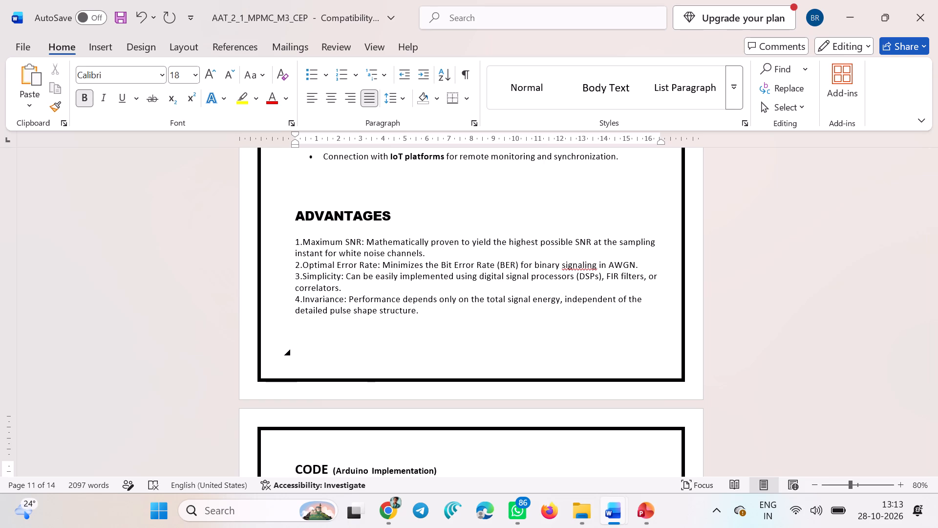
Review the page layout of the whole report, examining page breaks and empty space from the BLOCK DIAGRAM page backwards and in a multi-page overview.
{"action": "scroll", "coordinate": [380, 336], "scroll_direction": "up", "scroll_amount": 4}
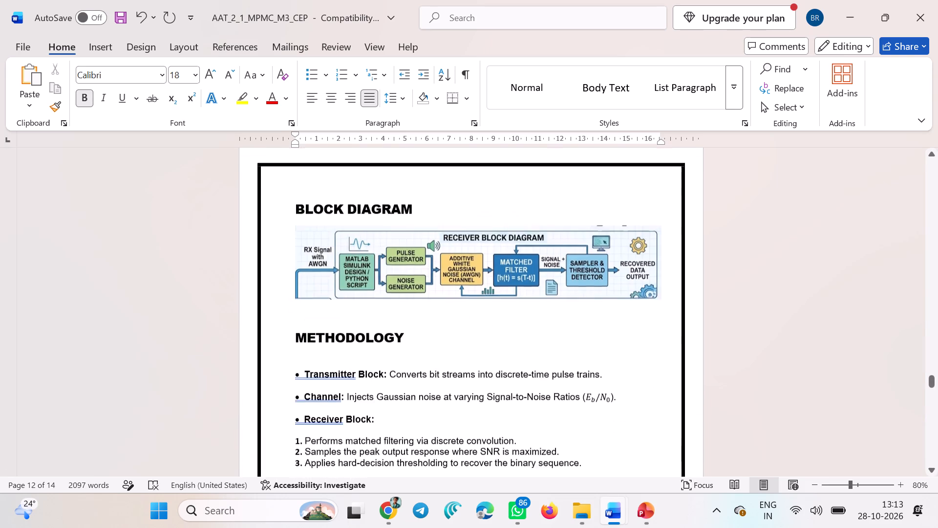
{"action": "scroll", "coordinate": [380, 336], "scroll_direction": "up", "scroll_amount": 4}
{"action": "scroll", "coordinate": [380, 336], "scroll_direction": "down", "scroll_amount": 1}
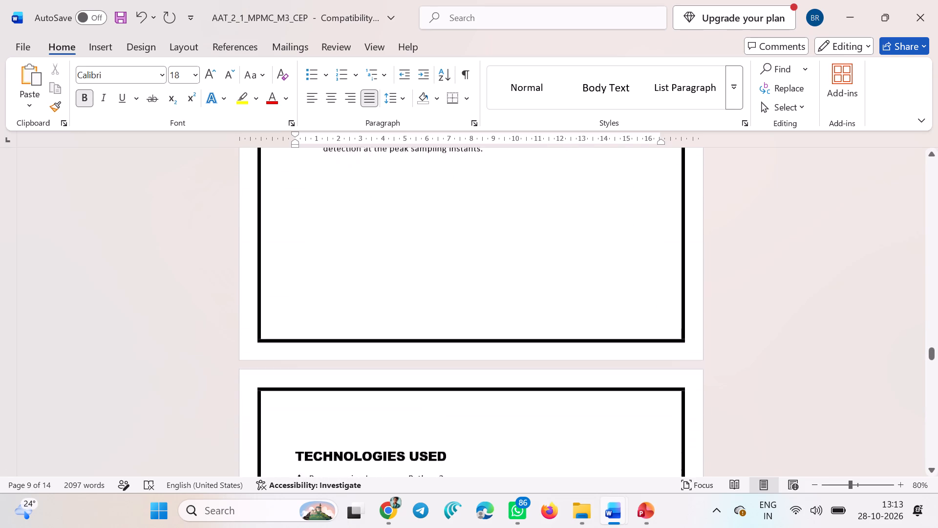
{"action": "scroll", "coordinate": [380, 336], "scroll_direction": "down", "scroll_amount": 4}
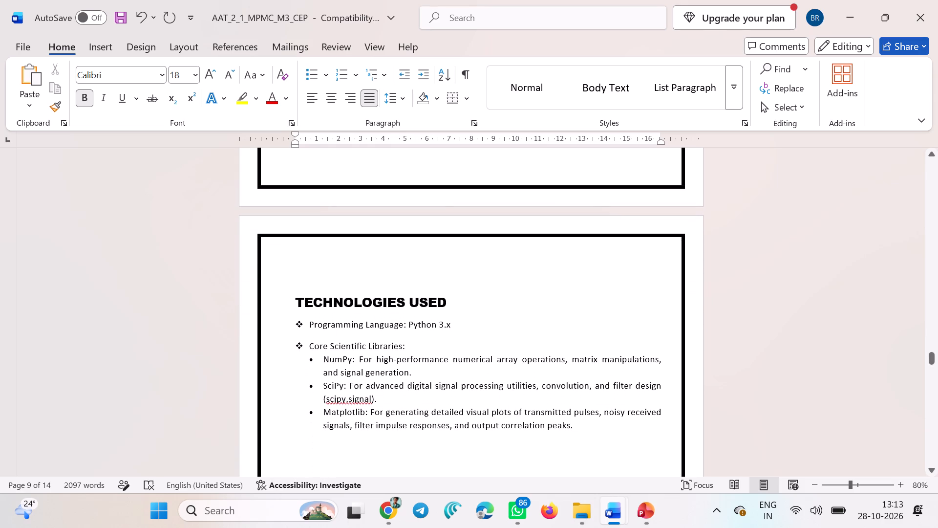
{"action": "scroll", "coordinate": [380, 336], "scroll_direction": "down", "scroll_amount": 3, "text": "ctrl"}
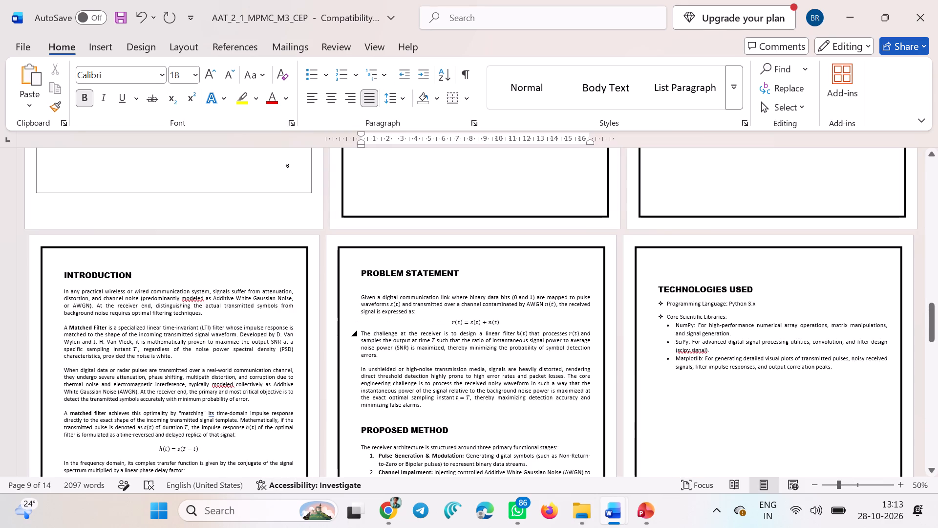
{"action": "scroll", "coordinate": [380, 336], "scroll_direction": "down", "scroll_amount": 3, "text": "ctrl"}
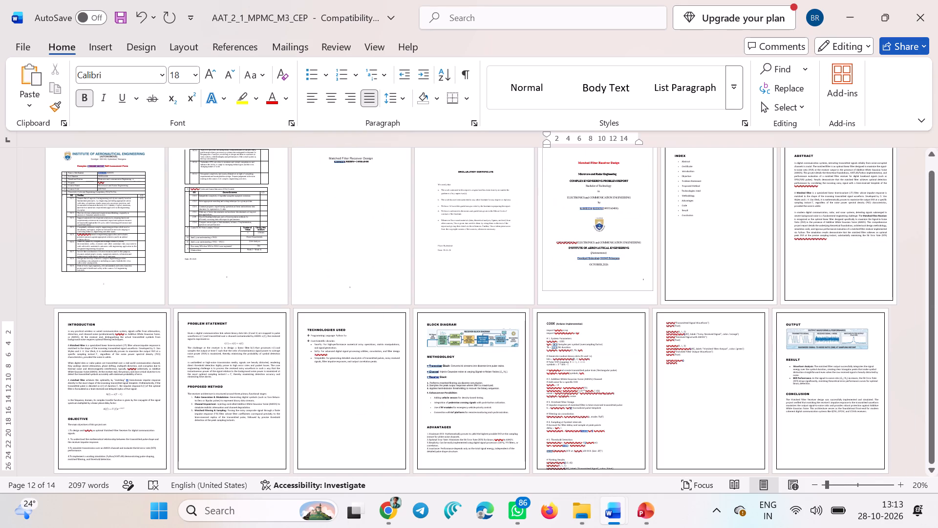
{"action": "scroll", "coordinate": [380, 336], "scroll_direction": "up", "scroll_amount": 1}
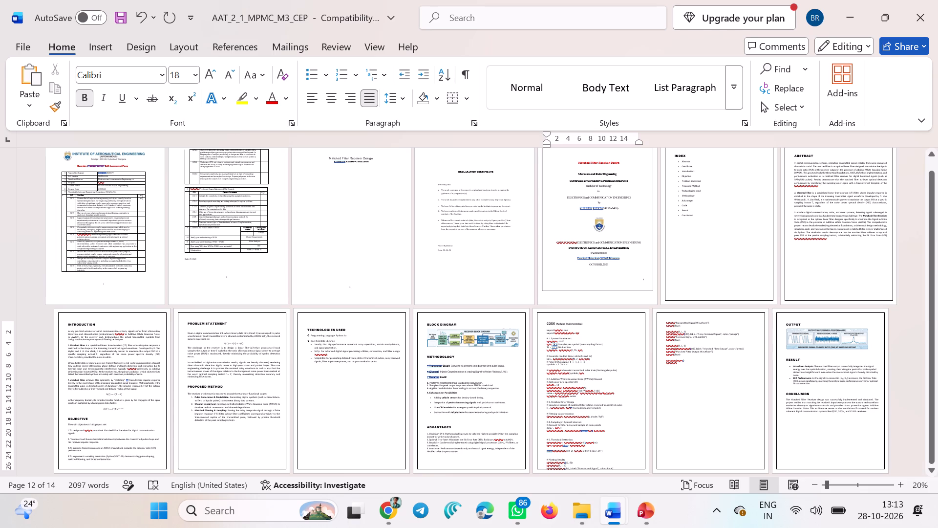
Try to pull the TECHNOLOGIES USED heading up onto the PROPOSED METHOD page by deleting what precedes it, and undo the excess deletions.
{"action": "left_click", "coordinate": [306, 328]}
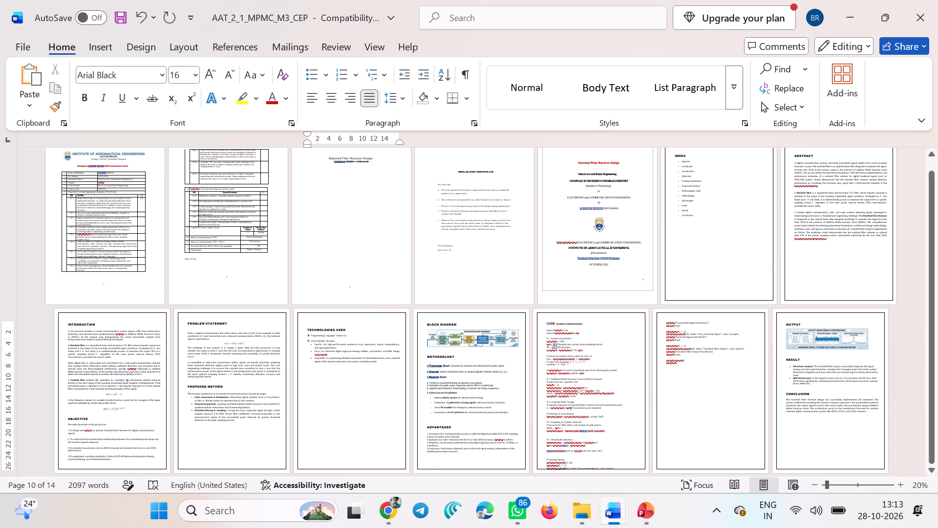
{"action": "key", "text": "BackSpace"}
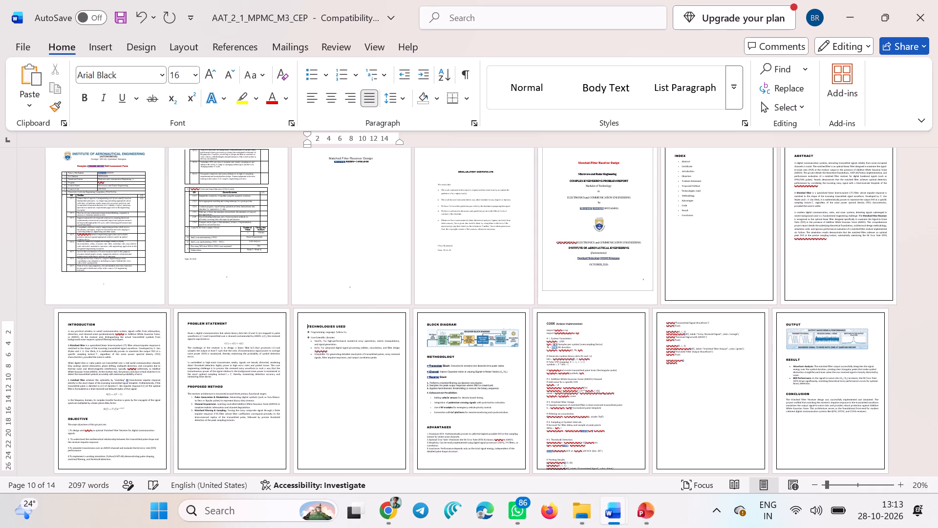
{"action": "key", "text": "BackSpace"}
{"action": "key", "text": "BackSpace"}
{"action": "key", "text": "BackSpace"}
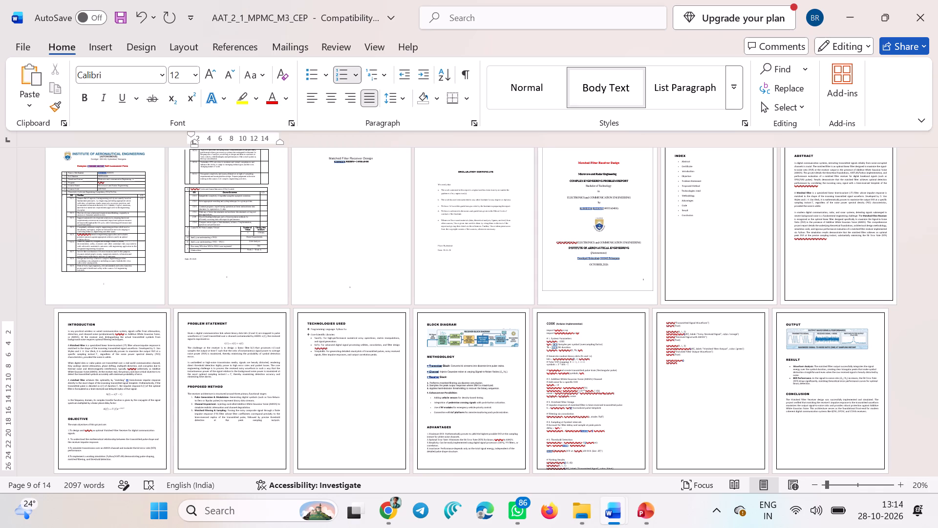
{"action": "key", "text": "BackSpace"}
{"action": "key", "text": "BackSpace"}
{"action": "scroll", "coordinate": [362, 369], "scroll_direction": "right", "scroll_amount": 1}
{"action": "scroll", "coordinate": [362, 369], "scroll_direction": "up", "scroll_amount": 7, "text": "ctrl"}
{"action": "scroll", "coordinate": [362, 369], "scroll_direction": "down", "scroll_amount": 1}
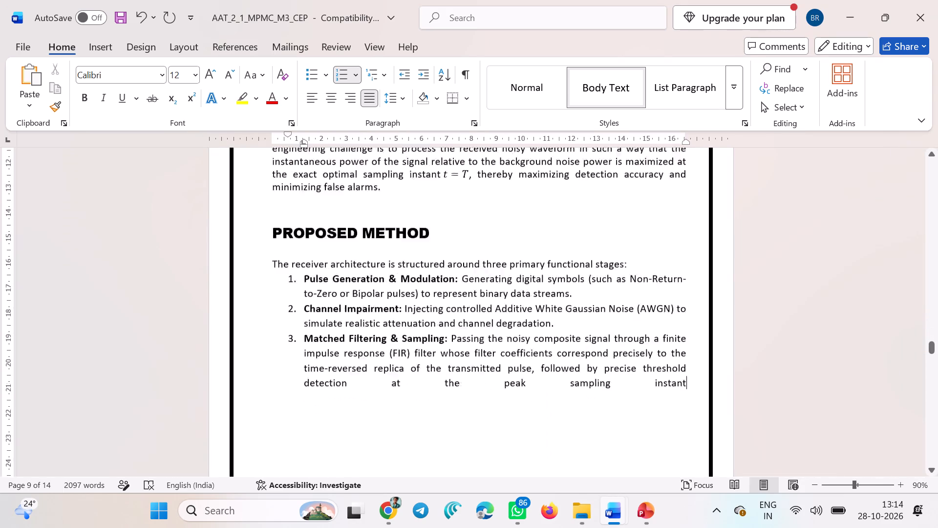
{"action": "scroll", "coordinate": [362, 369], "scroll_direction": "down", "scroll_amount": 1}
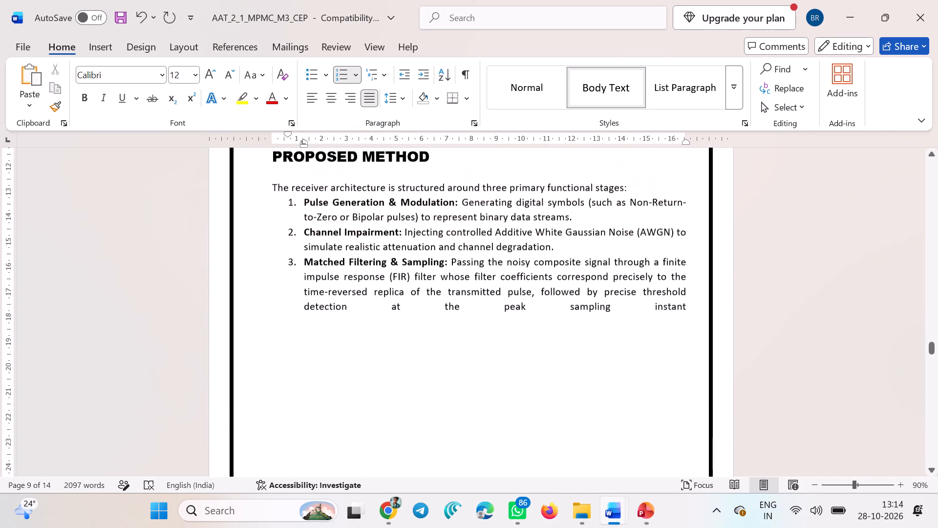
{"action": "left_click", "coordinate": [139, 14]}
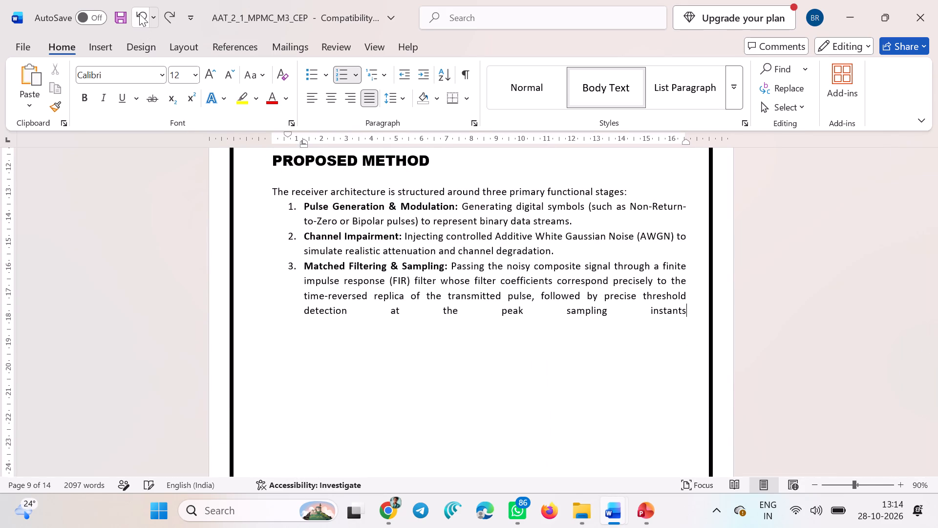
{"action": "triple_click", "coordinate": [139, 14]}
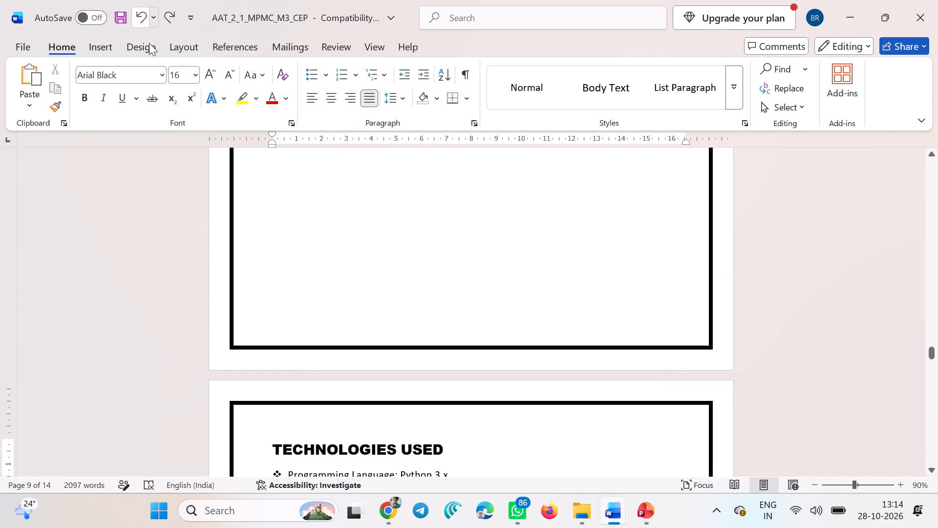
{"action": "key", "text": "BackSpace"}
Copy the whole TECHNOLOGIES USED section and paste it below the PROPOSED METHOD list on the previous page, with blank space before it.
{"action": "scroll", "coordinate": [180, 133], "scroll_direction": "up", "scroll_amount": 1}
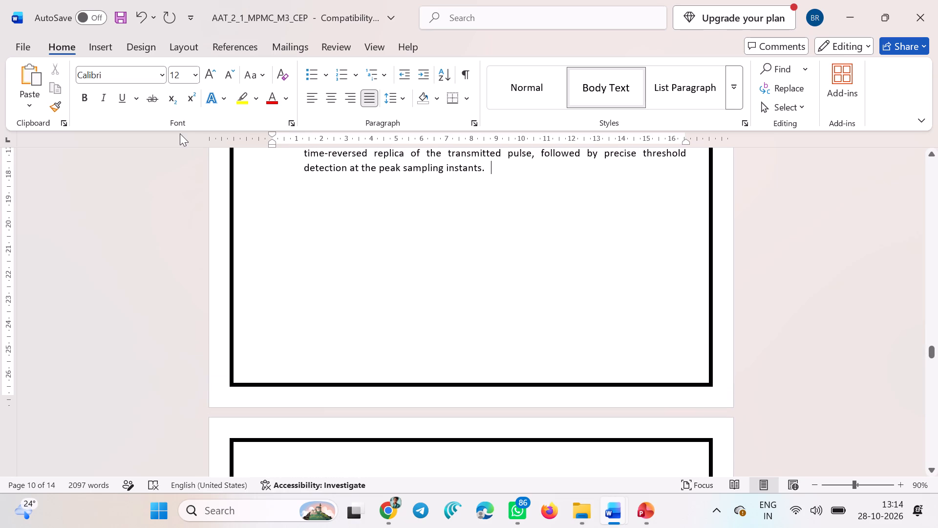
{"action": "scroll", "coordinate": [180, 133], "scroll_direction": "up", "scroll_amount": 2}
{"action": "scroll", "coordinate": [239, 204], "scroll_direction": "up", "scroll_amount": 2}
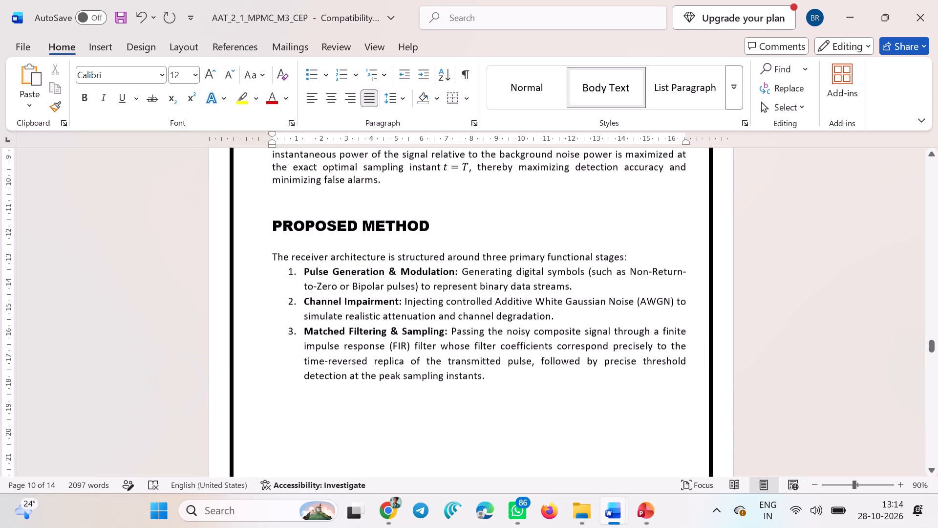
{"action": "scroll", "coordinate": [239, 204], "scroll_direction": "down", "scroll_amount": 6}
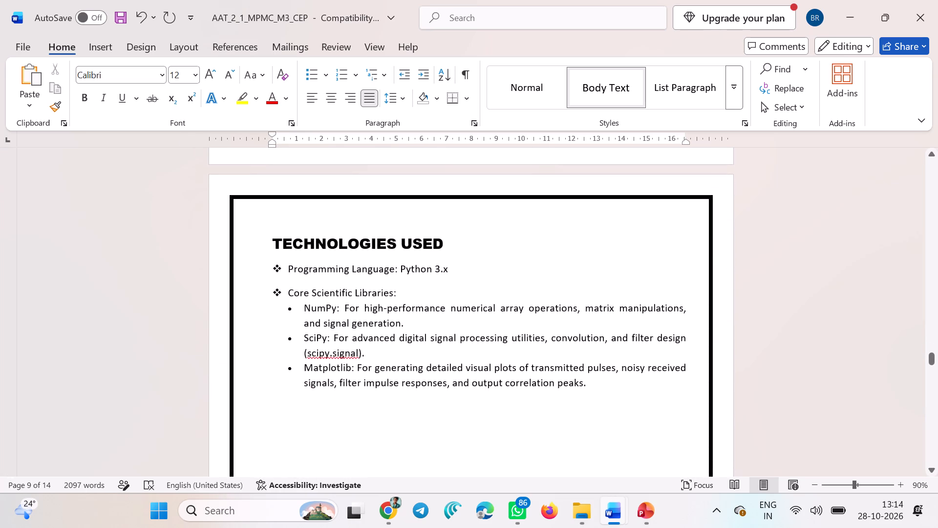
{"action": "scroll", "coordinate": [239, 204], "scroll_direction": "down", "scroll_amount": 1}
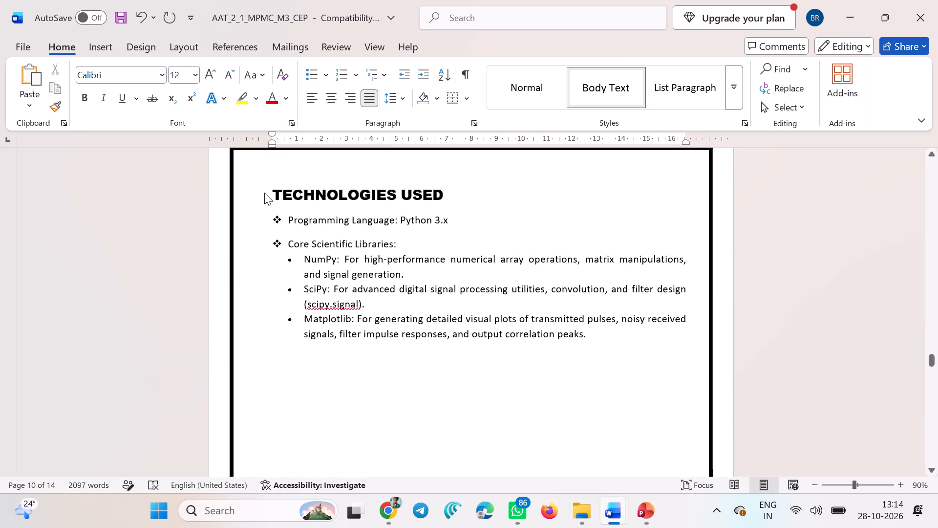
{"action": "left_click_drag", "start_coordinate": [273, 194], "coordinate": [619, 351]}
{"action": "key", "text": "ctrl+c"}
{"action": "scroll", "coordinate": [619, 351], "scroll_direction": "up", "scroll_amount": 3}
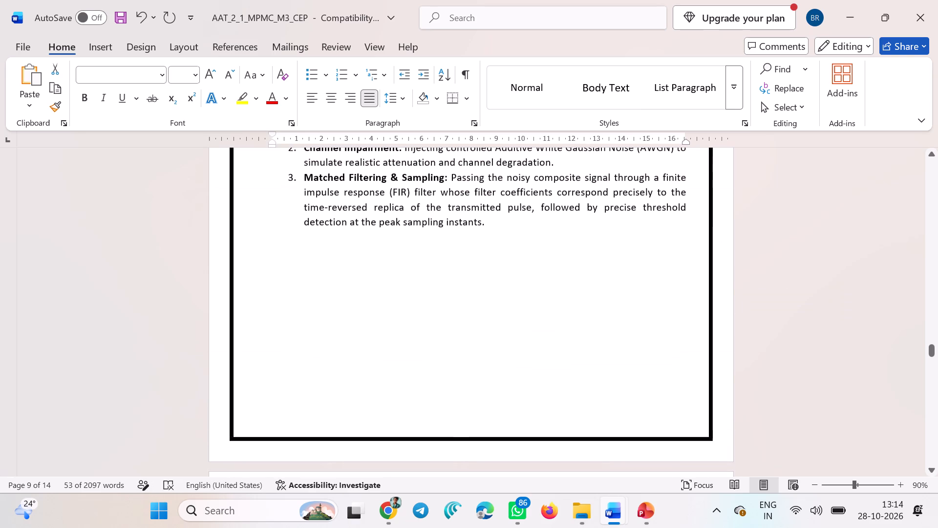
{"action": "left_click", "coordinate": [337, 277]}
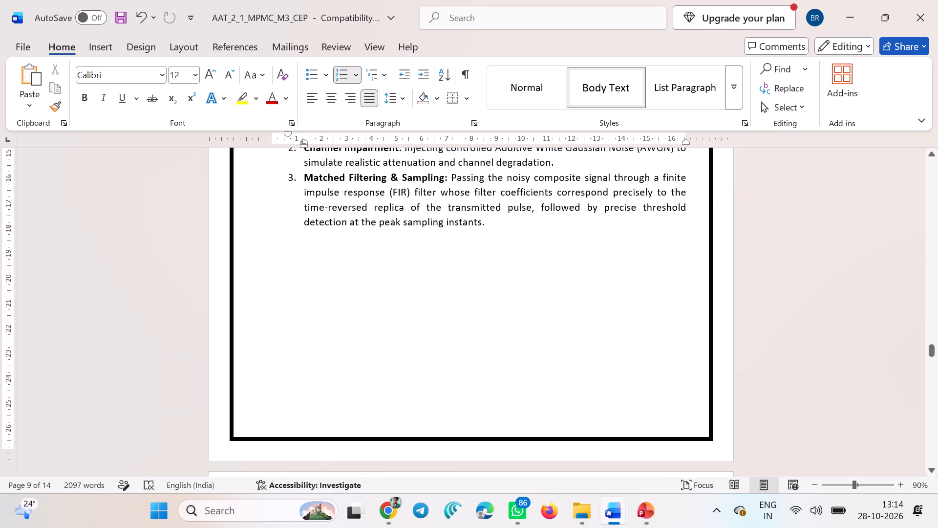
{"action": "left_click", "coordinate": [500, 229]}
{"action": "key", "text": "Return"}
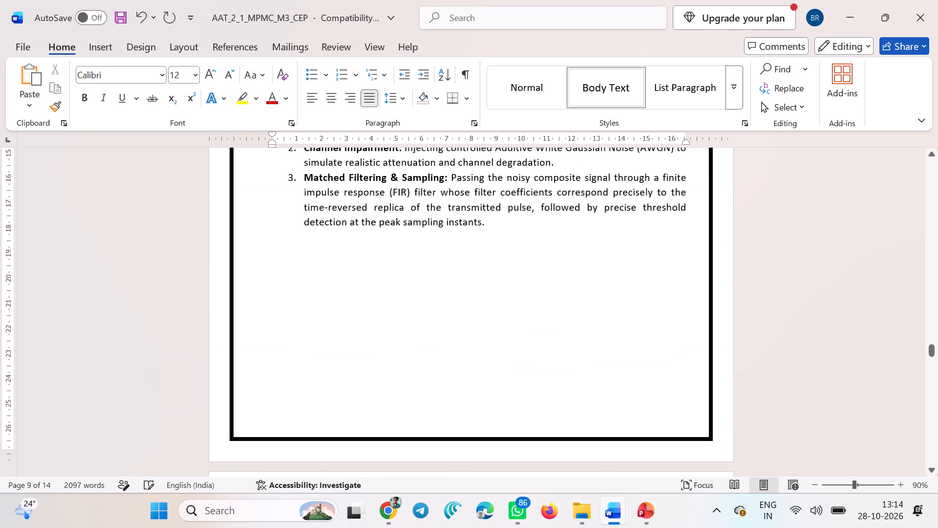
{"action": "key", "text": "Return"}
{"action": "key", "text": "ctrl+v"}
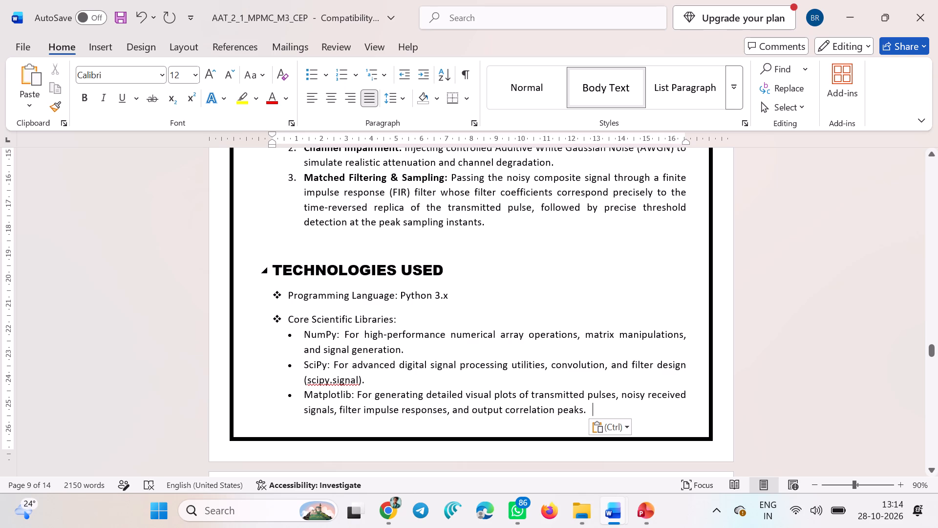
Delete the original TECHNOLOGIES USED heading and its lists from the following page.
{"action": "scroll", "coordinate": [441, 300], "scroll_direction": "down", "scroll_amount": 3}
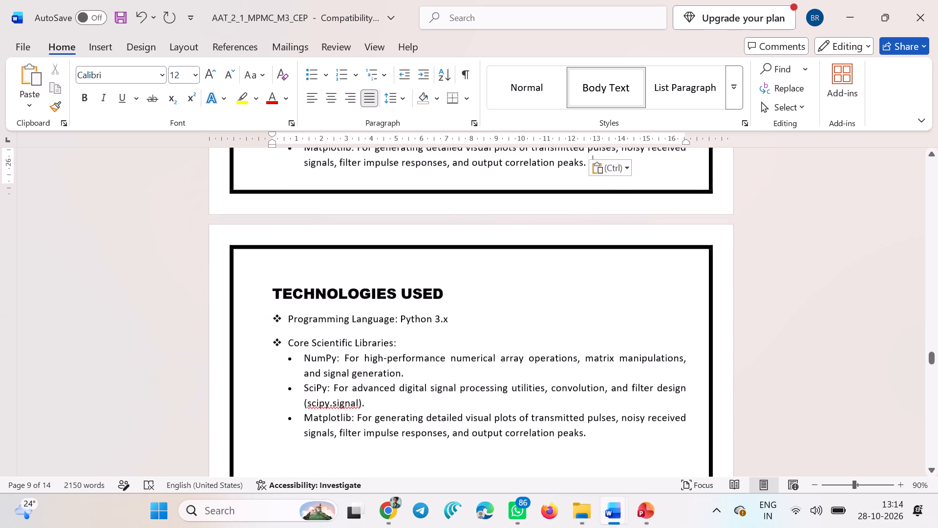
{"action": "left_click_drag", "start_coordinate": [596, 415], "coordinate": [286, 276]}
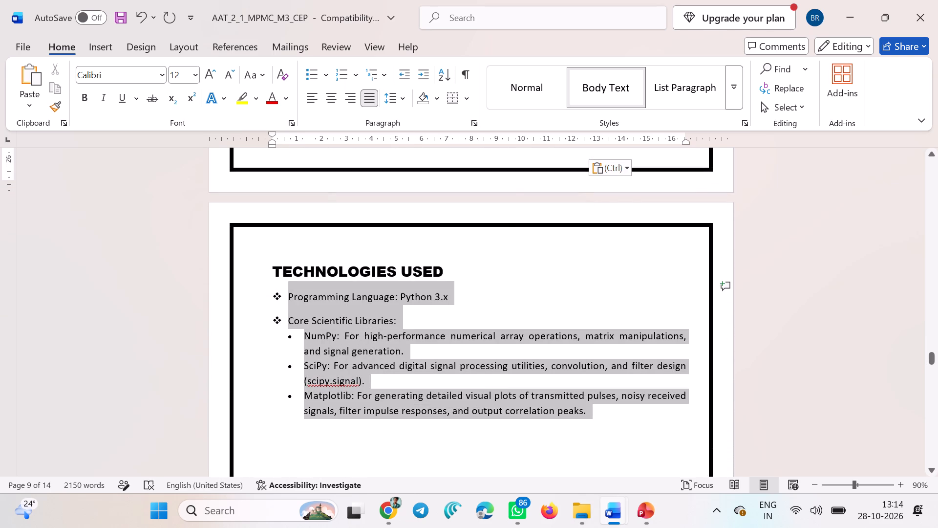
{"action": "left_click_drag", "start_coordinate": [286, 276], "coordinate": [268, 266]}
{"action": "key", "text": "BackSpace"}
Check the pages between the moved TECHNOLOGIES USED section and the BLOCK DIAGRAM heading for leftover empty space.
{"action": "scroll", "coordinate": [268, 266], "scroll_direction": "up", "scroll_amount": 1}
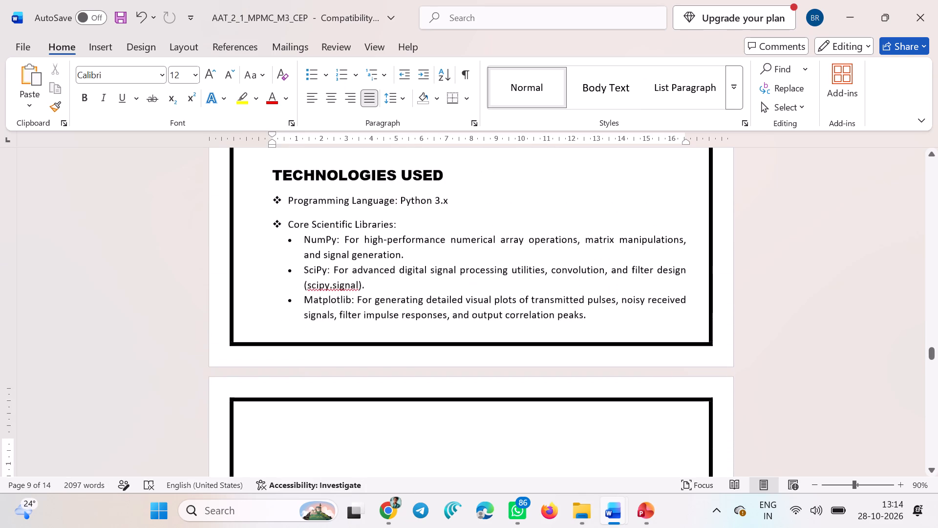
{"action": "scroll", "coordinate": [268, 266], "scroll_direction": "up", "scroll_amount": 1}
{"action": "scroll", "coordinate": [268, 266], "scroll_direction": "down", "scroll_amount": 3}
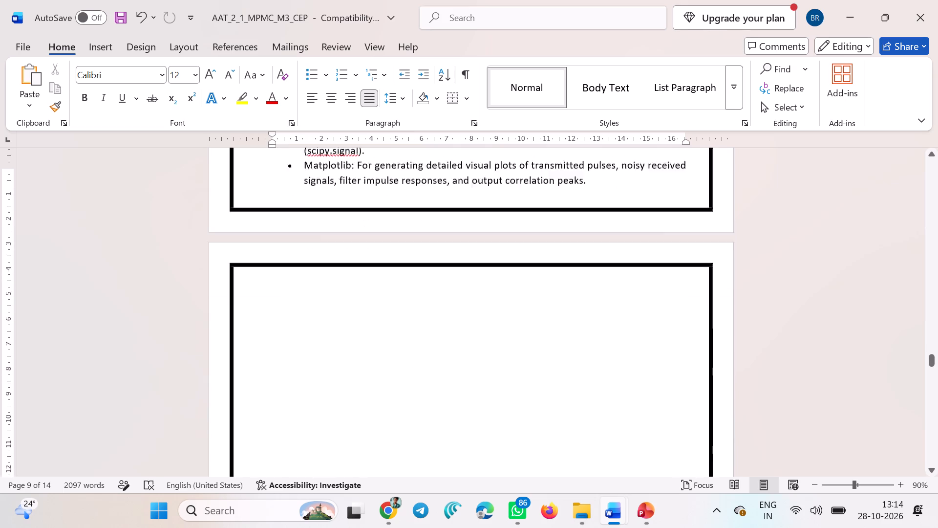
{"action": "scroll", "coordinate": [268, 266], "scroll_direction": "down", "scroll_amount": 4}
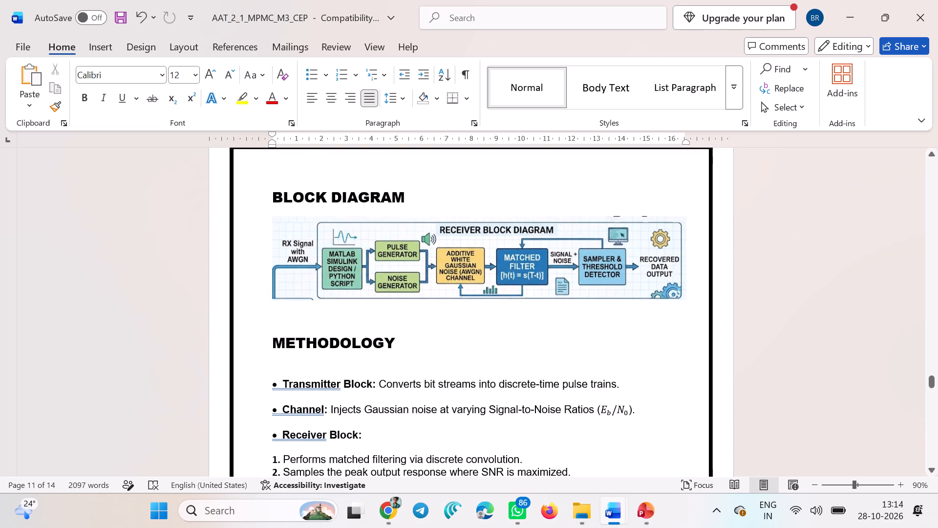
{"action": "scroll", "coordinate": [261, 284], "scroll_direction": "up", "scroll_amount": 3}
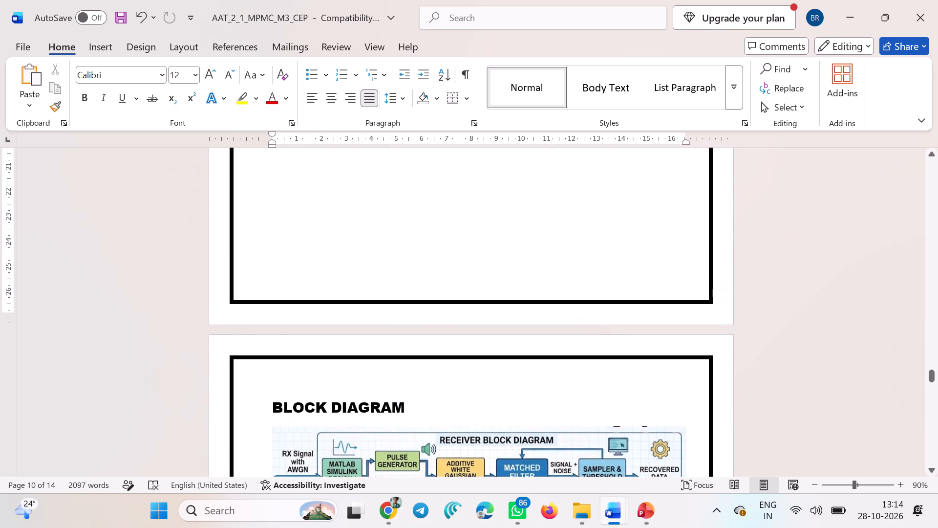
Try to remove the blank page before BLOCK DIAGRAM by deleting backwards from the start of that heading.
{"action": "scroll", "coordinate": [261, 284], "scroll_direction": "down", "scroll_amount": 6, "text": "ctrl"}
{"action": "scroll", "coordinate": [261, 284], "scroll_direction": "down", "scroll_amount": 1}
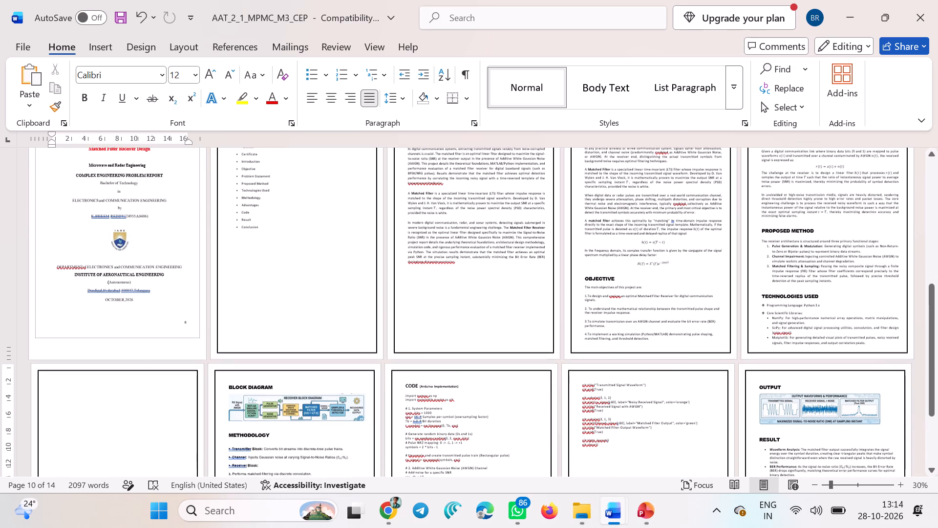
{"action": "scroll", "coordinate": [261, 284], "scroll_direction": "down", "scroll_amount": 3}
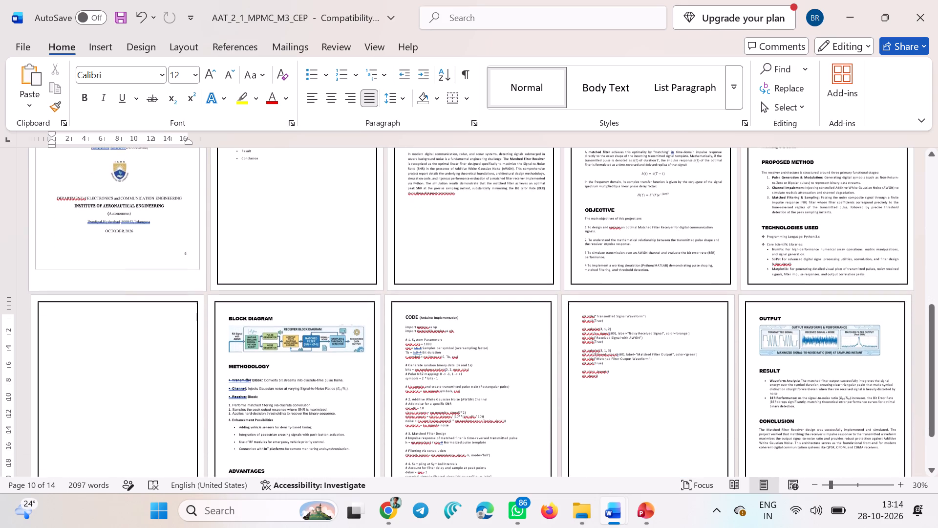
{"action": "left_click", "coordinate": [226, 319]}
{"action": "key", "text": "BackSpace"}
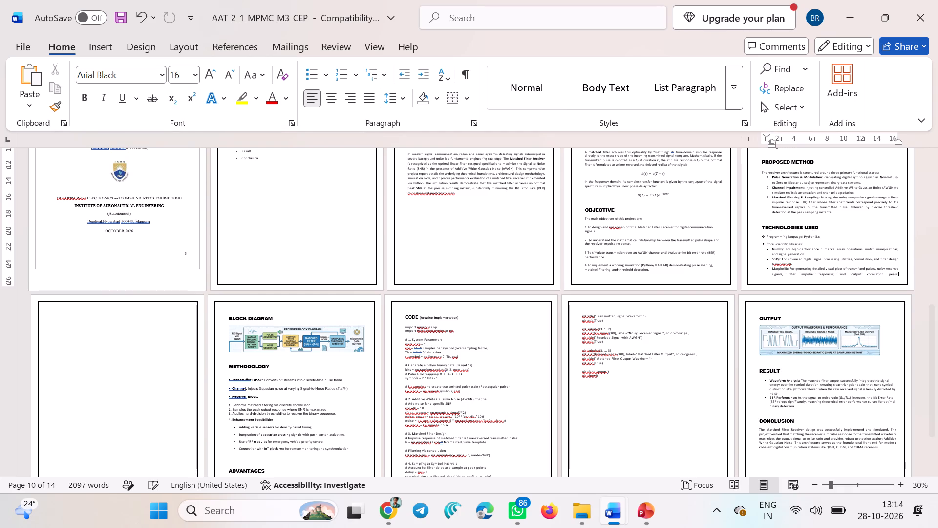
{"action": "key", "text": "BackSpace"}
{"action": "key", "text": "BackSpace"}
{"action": "key", "text": "BackSpace"}
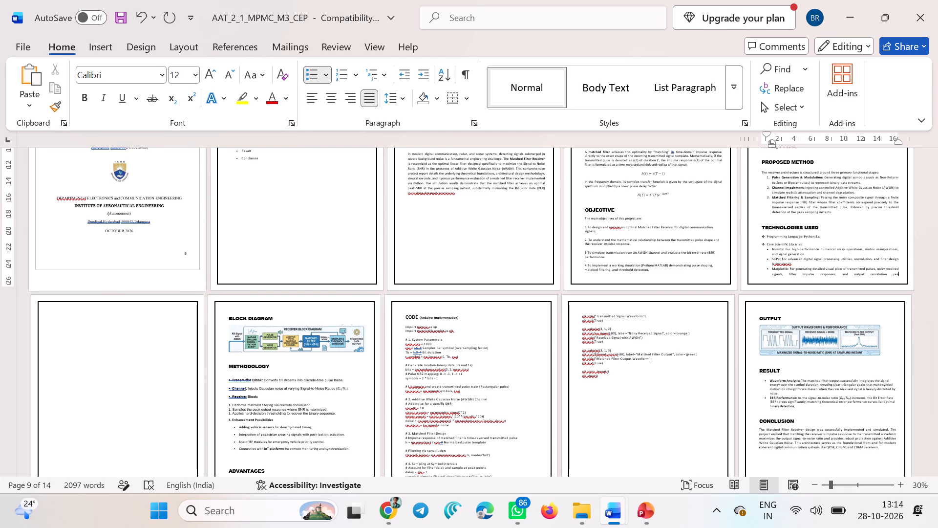
Copy everything from the BLOCK DIAGRAM heading through the ADVANTAGES list and paste it onto the blank page before it.
{"action": "scroll", "coordinate": [226, 319], "scroll_direction": "down", "scroll_amount": 3}
{"action": "scroll", "coordinate": [308, 423], "scroll_direction": "down", "scroll_amount": 1}
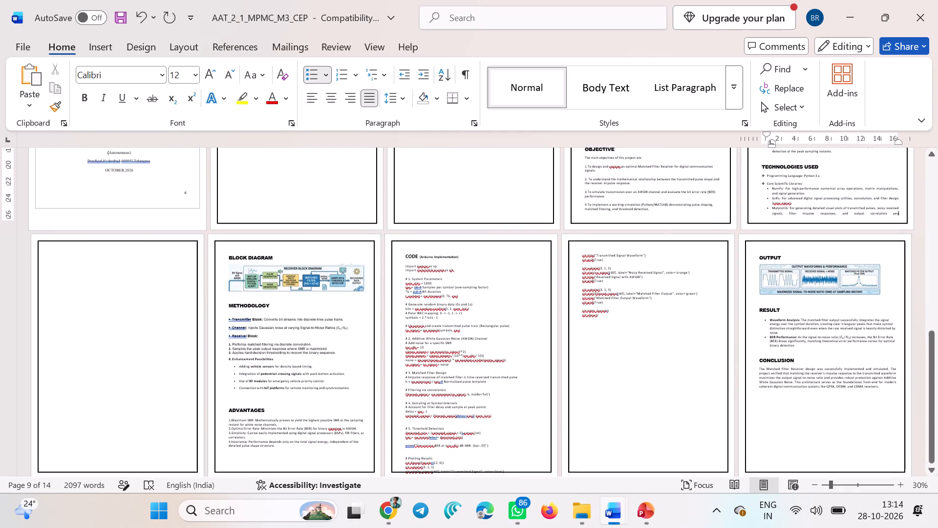
{"action": "scroll", "coordinate": [308, 423], "scroll_direction": "down", "scroll_amount": 1}
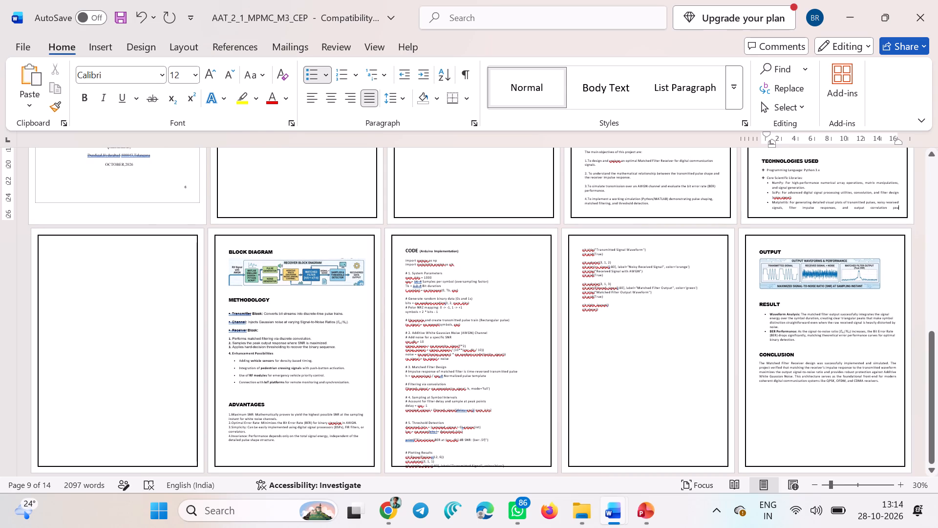
{"action": "left_click_drag", "start_coordinate": [285, 439], "coordinate": [222, 297]}
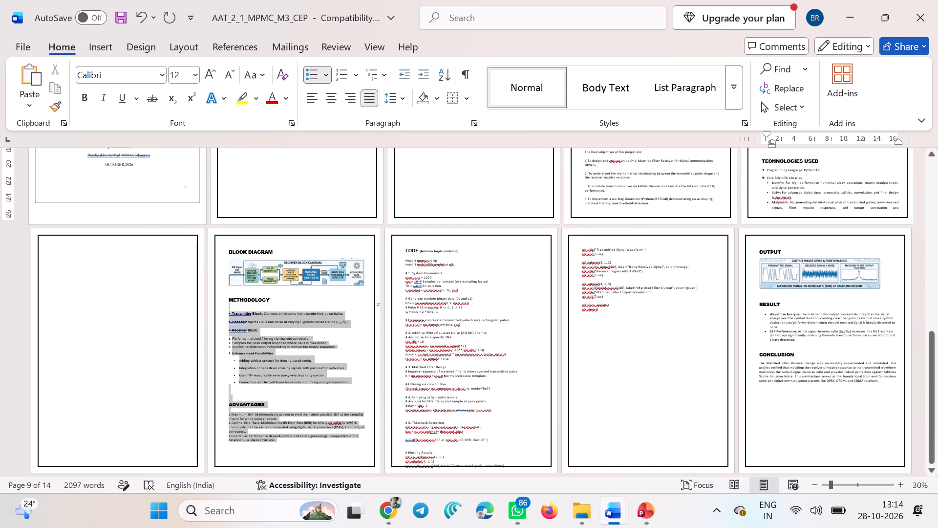
{"action": "left_click_drag", "start_coordinate": [222, 297], "coordinate": [218, 255]}
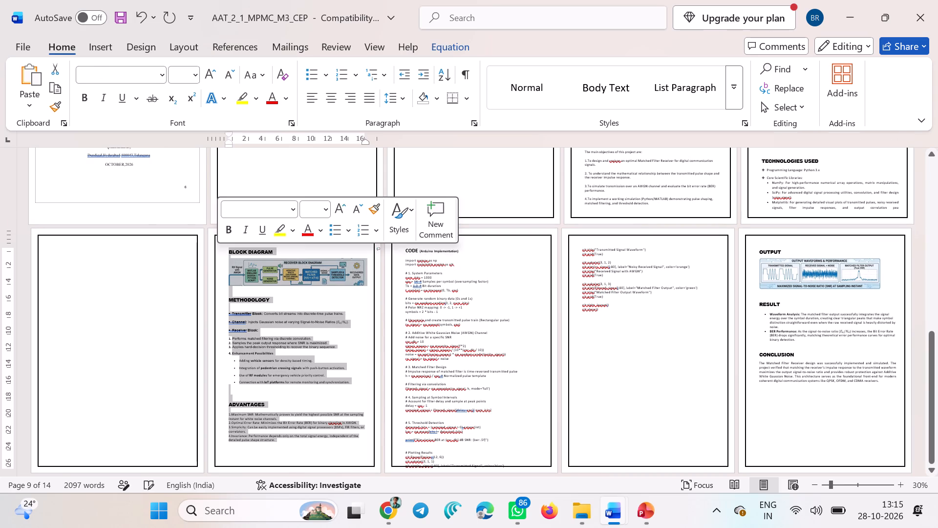
{"action": "key", "text": "ctrl+c"}
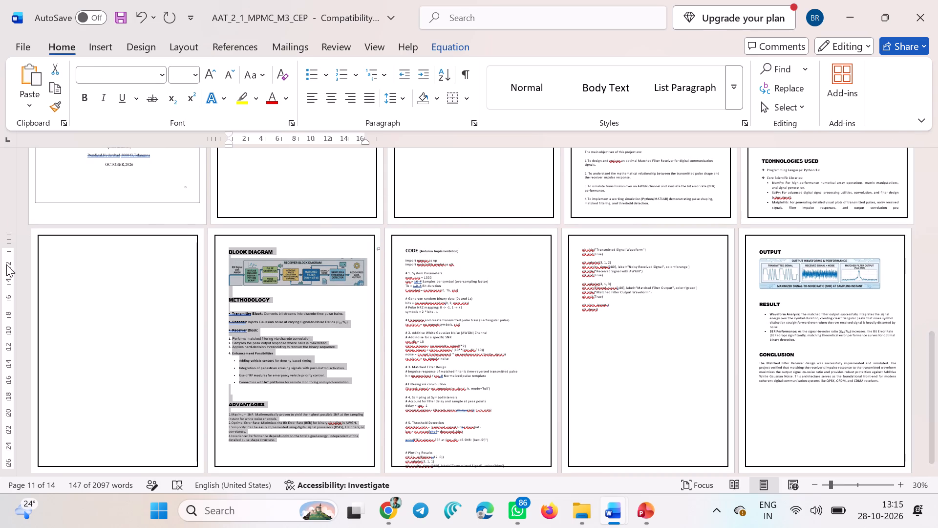
{"action": "left_click", "coordinate": [44, 247]}
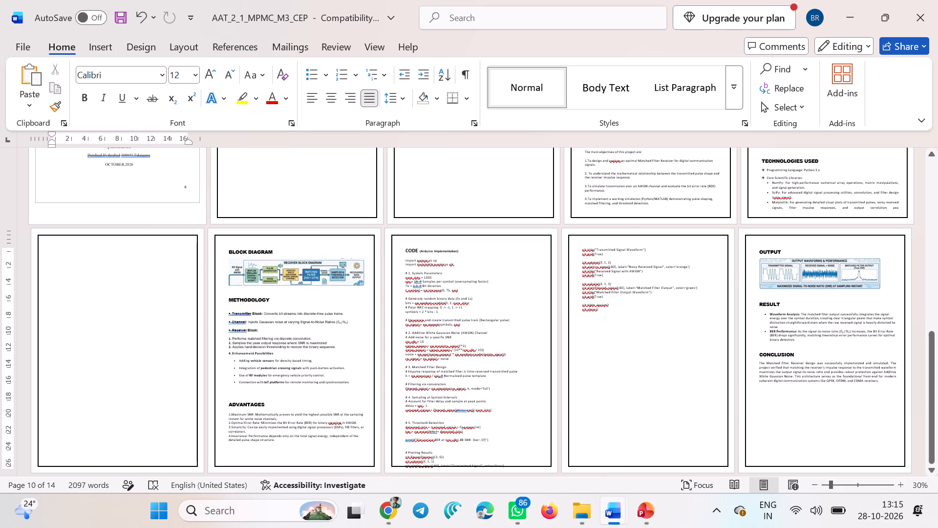
{"action": "key", "text": "ctrl+v"}
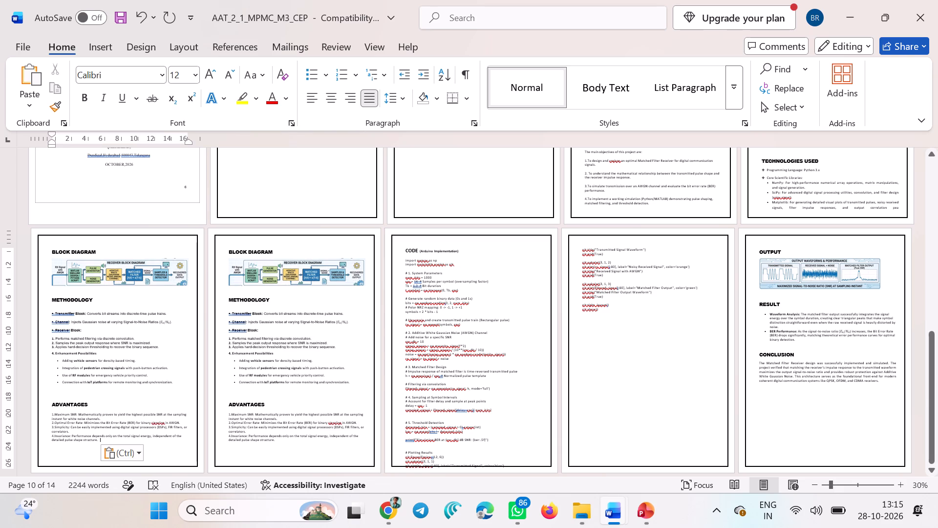
Delete the original BLOCK DIAGRAM, METHODOLOGY and ADVANTAGES content from the page after the pasted copy.
{"action": "left_click_drag", "start_coordinate": [286, 441], "coordinate": [222, 255]}
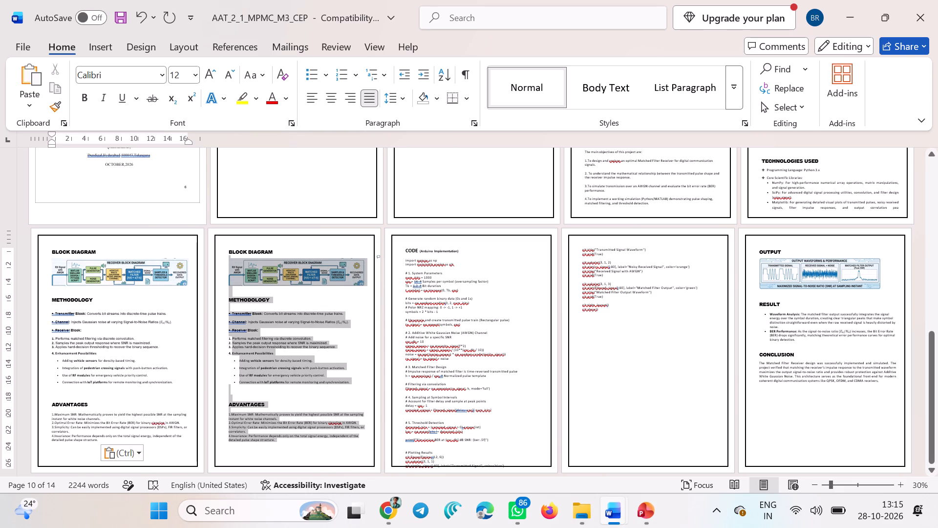
{"action": "left_click_drag", "start_coordinate": [222, 255], "coordinate": [221, 250]}
{"action": "key", "text": "BackSpace"}
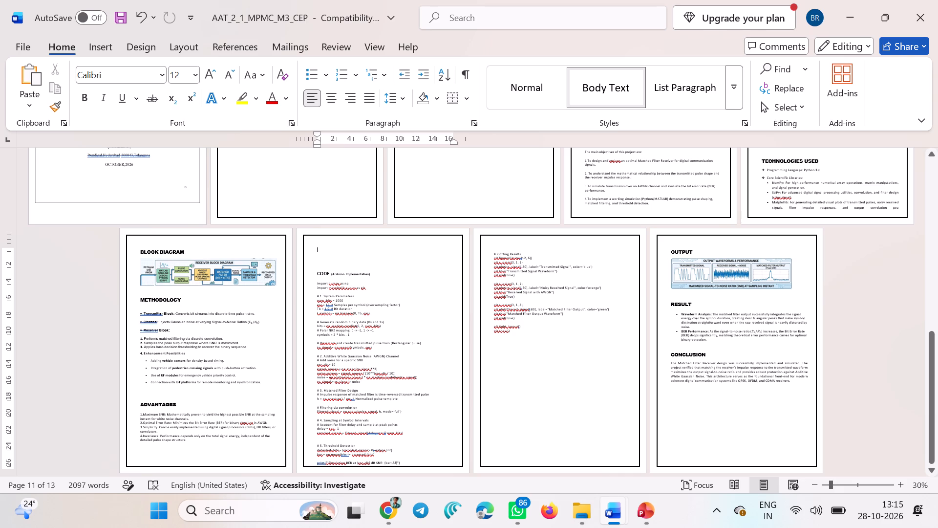
{"action": "key", "text": "BackSpace"}
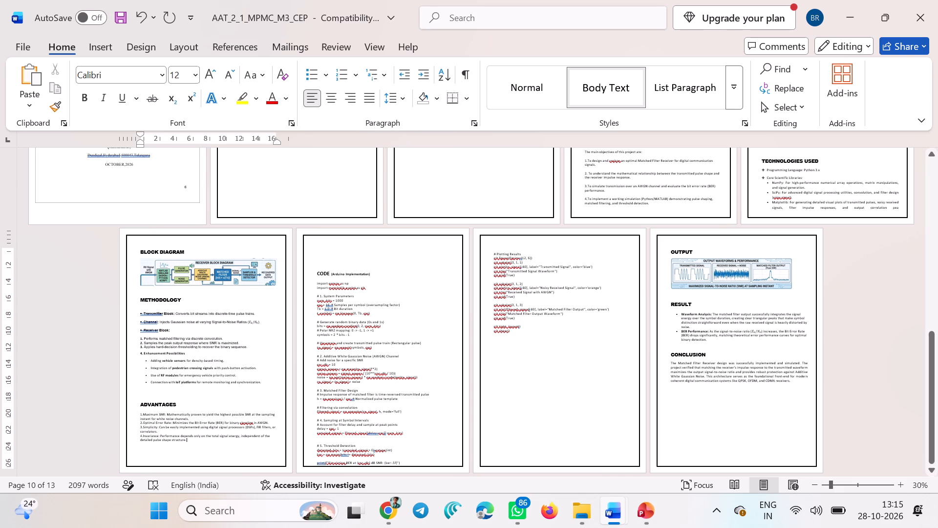
Remove the blank lines above the CODE heading so it starts at the top of its page.
{"action": "left_click", "coordinate": [316, 274]}
{"action": "key", "text": "BackSpace"}
{"action": "key", "text": "BackSpace"}
{"action": "key", "text": "BackSpace"}
{"action": "key", "text": "BackSpace"}
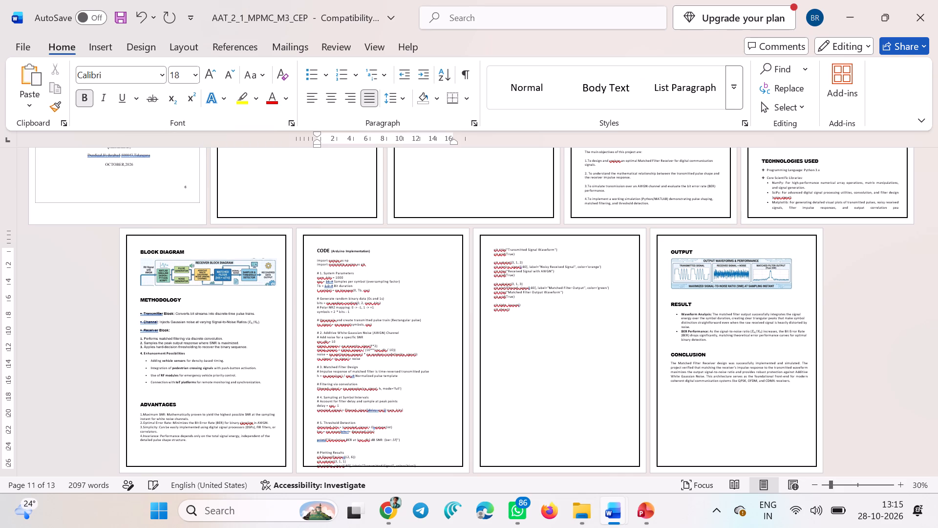
Insert blank lines before the "# Plotting Results" comment to push that code block onto the following page.
{"action": "scroll", "coordinate": [316, 274], "scroll_direction": "down", "scroll_amount": 2}
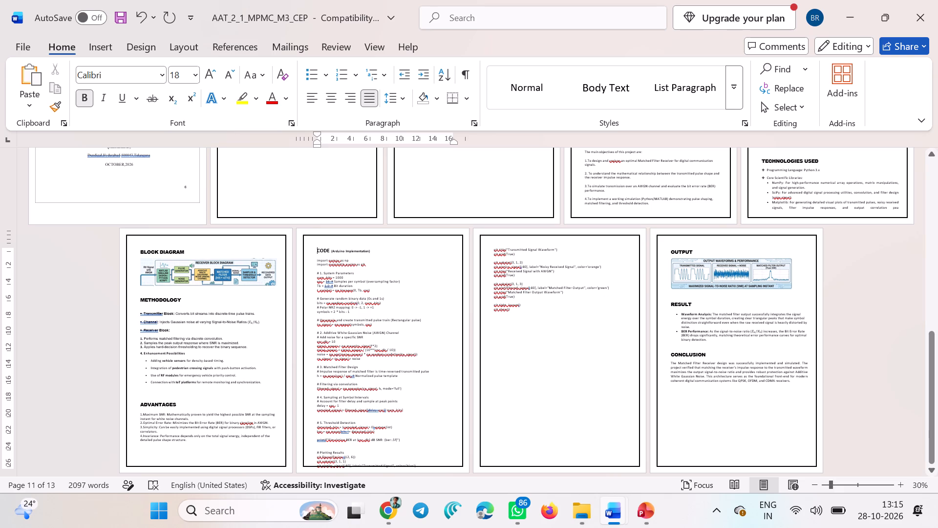
{"action": "left_click", "coordinate": [312, 450]}
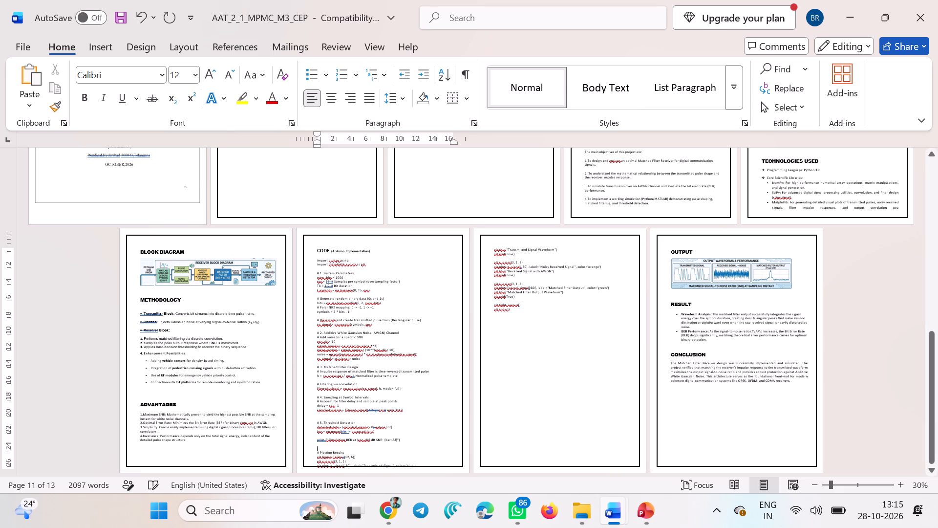
{"action": "key", "text": "Return"}
{"action": "key", "text": "Return"}
{"action": "key", "text": "Return"}
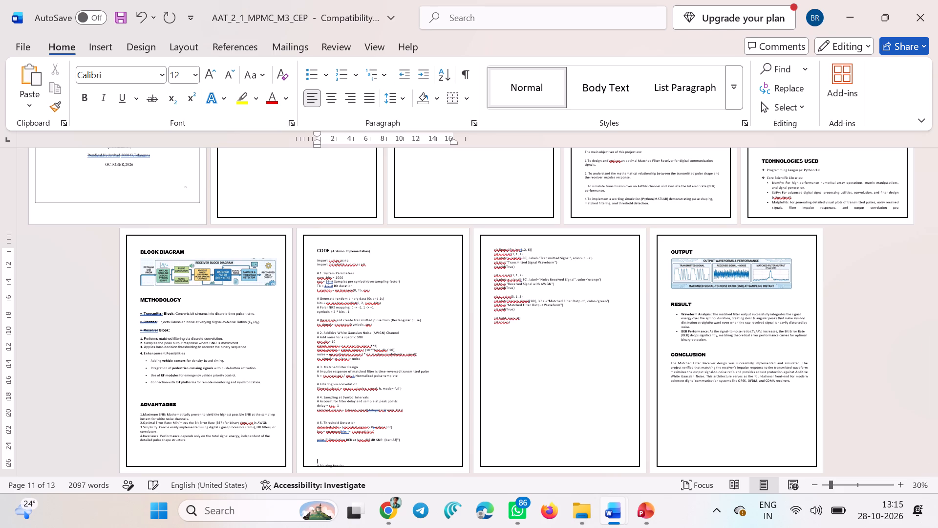
{"action": "key", "text": "Return"}
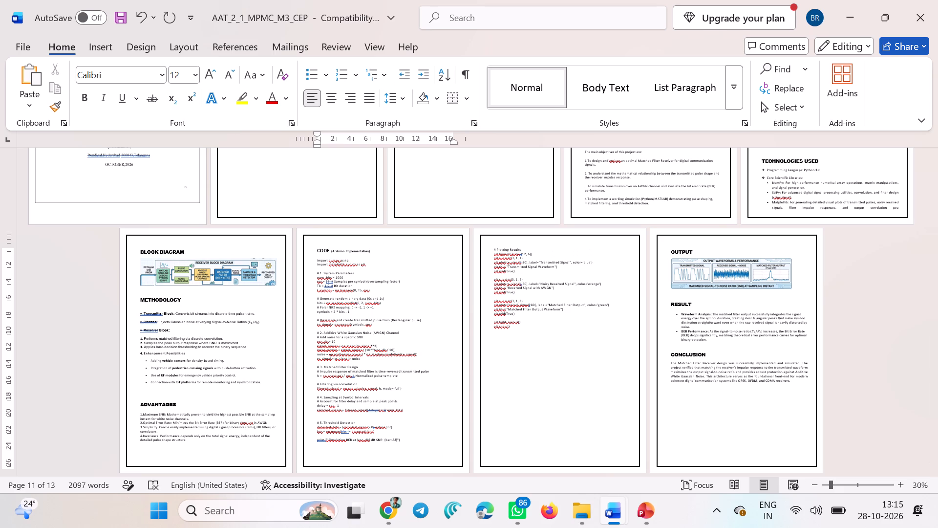
{"action": "key", "text": "Return"}
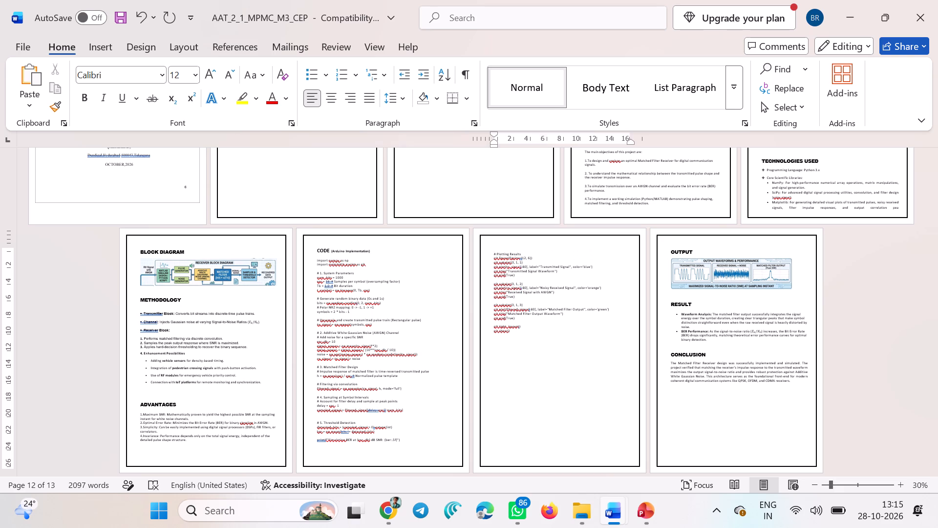
Review the layout of all report pages, from the self-assessment form through to the OUTPUT page.
{"action": "scroll", "coordinate": [183, 363], "scroll_direction": "up", "scroll_amount": 1}
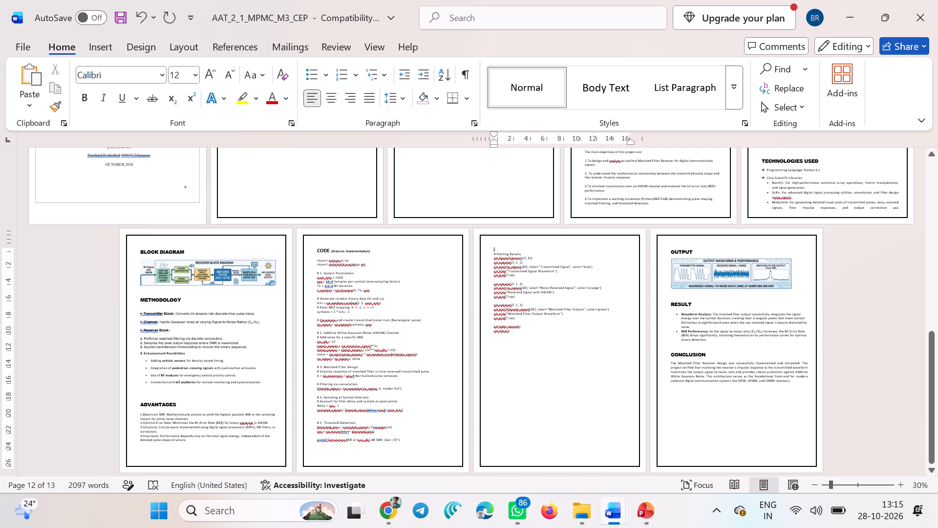
{"action": "scroll", "coordinate": [488, 318], "scroll_direction": "up", "scroll_amount": 5}
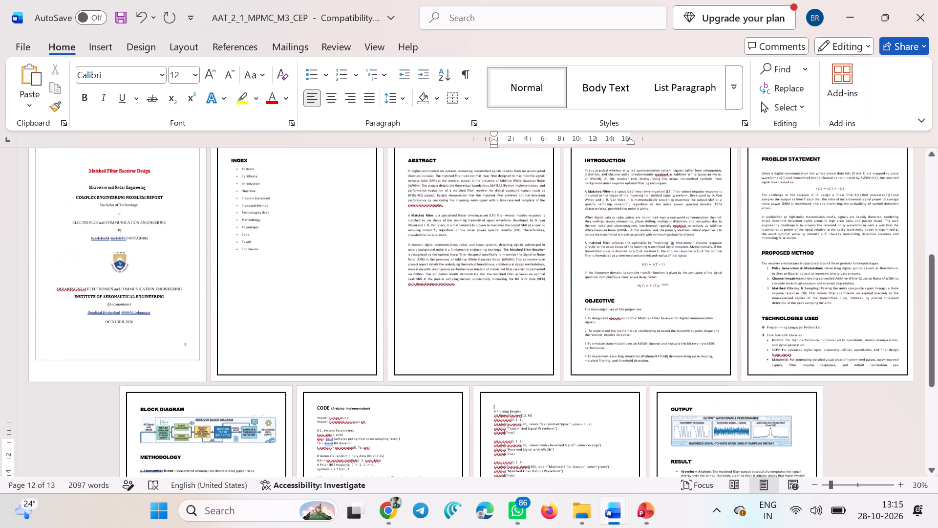
{"action": "scroll", "coordinate": [488, 318], "scroll_direction": "up", "scroll_amount": 3}
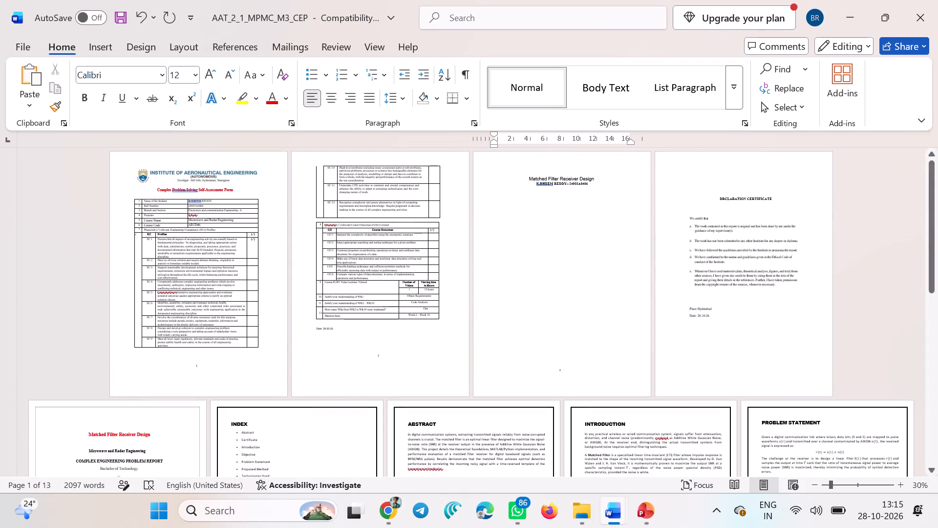
{"action": "scroll", "coordinate": [488, 318], "scroll_direction": "up", "scroll_amount": 1}
{"action": "scroll", "coordinate": [547, 208], "scroll_direction": "down", "scroll_amount": 3}
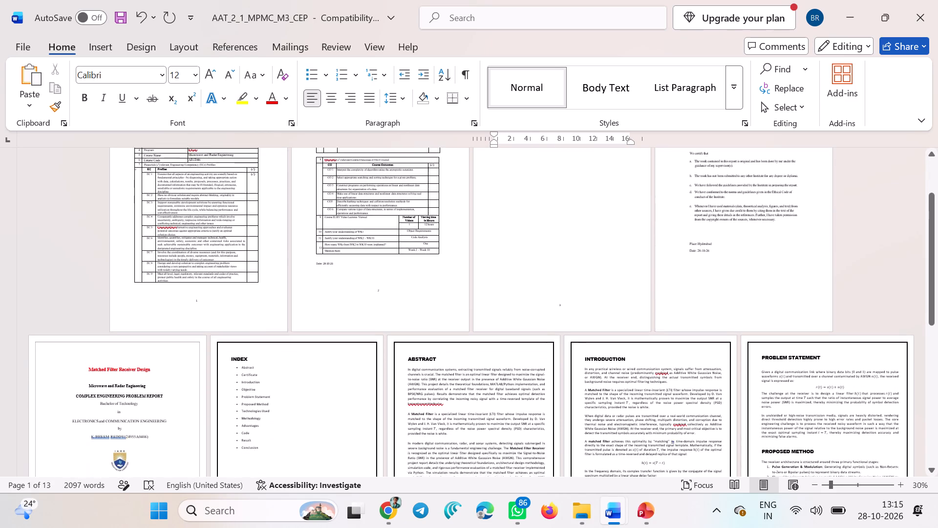
{"action": "scroll", "coordinate": [547, 208], "scroll_direction": "down", "scroll_amount": 5}
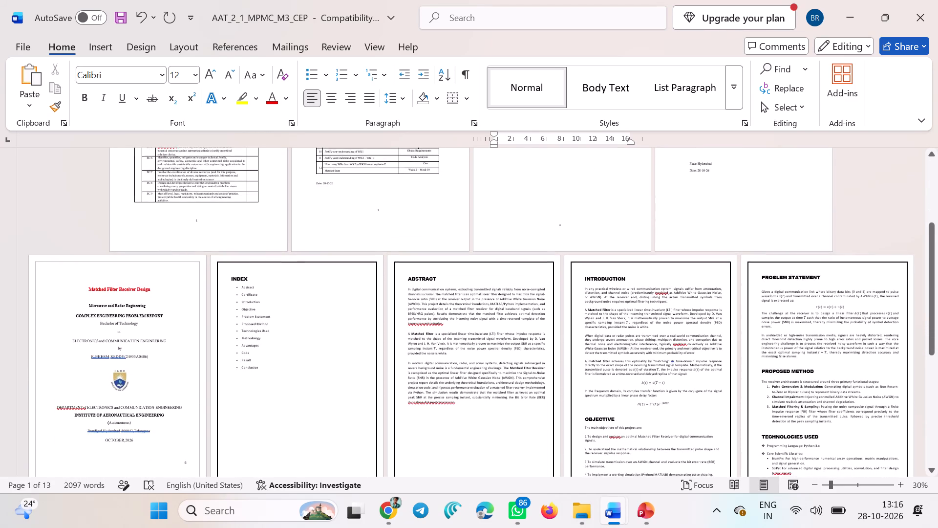
{"action": "scroll", "coordinate": [547, 208], "scroll_direction": "down", "scroll_amount": 3}
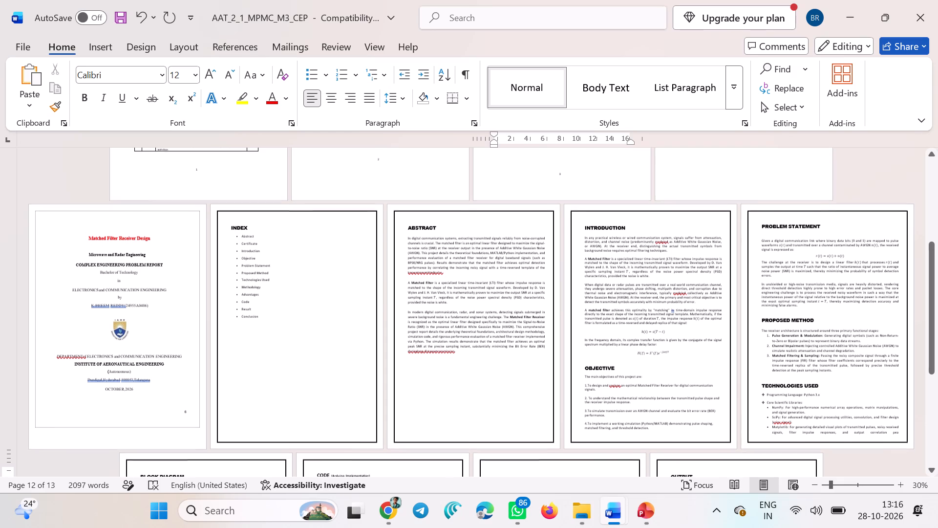
{"action": "scroll", "coordinate": [547, 208], "scroll_direction": "down", "scroll_amount": 5}
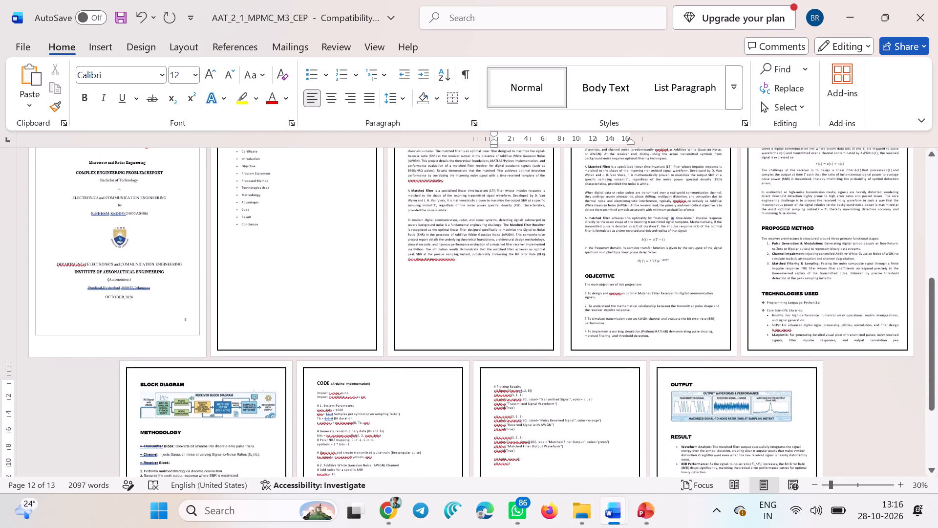
Examine the end of the TECHNOLOGIES USED list and the page break before BLOCK DIAGRAM at a readable zoom.
{"action": "left_click", "coordinate": [803, 192]}
{"action": "scroll", "coordinate": [803, 192], "scroll_direction": "up", "scroll_amount": 7, "text": "ctrl"}
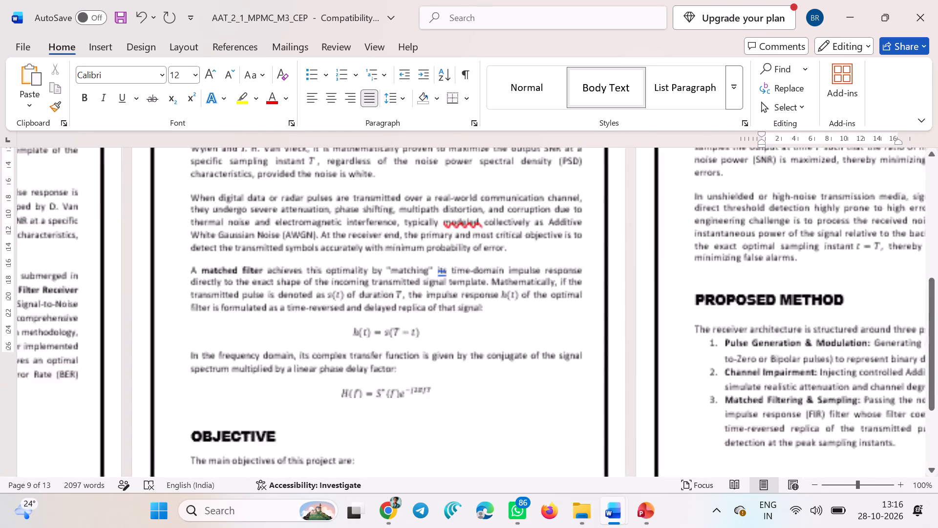
{"action": "scroll", "coordinate": [469, 342], "scroll_direction": "down", "scroll_amount": 4}
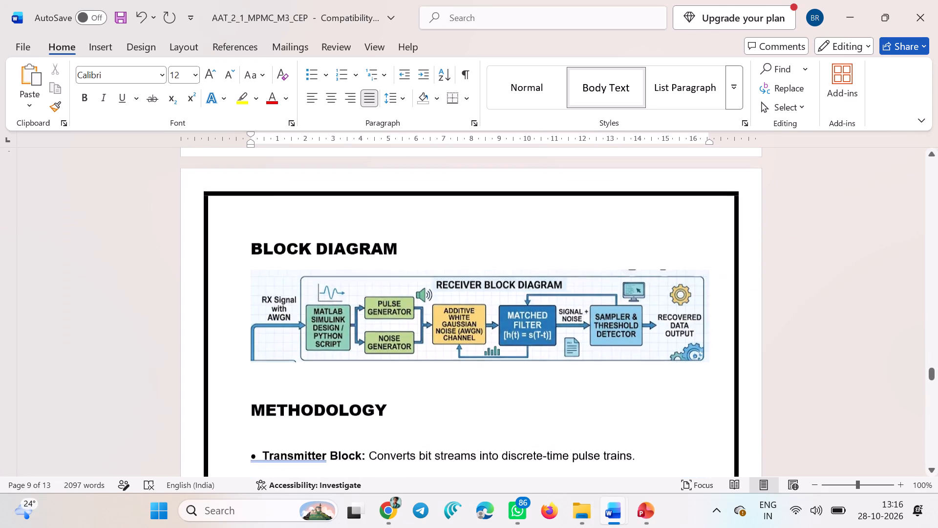
{"action": "scroll", "coordinate": [469, 342], "scroll_direction": "up", "scroll_amount": 1}
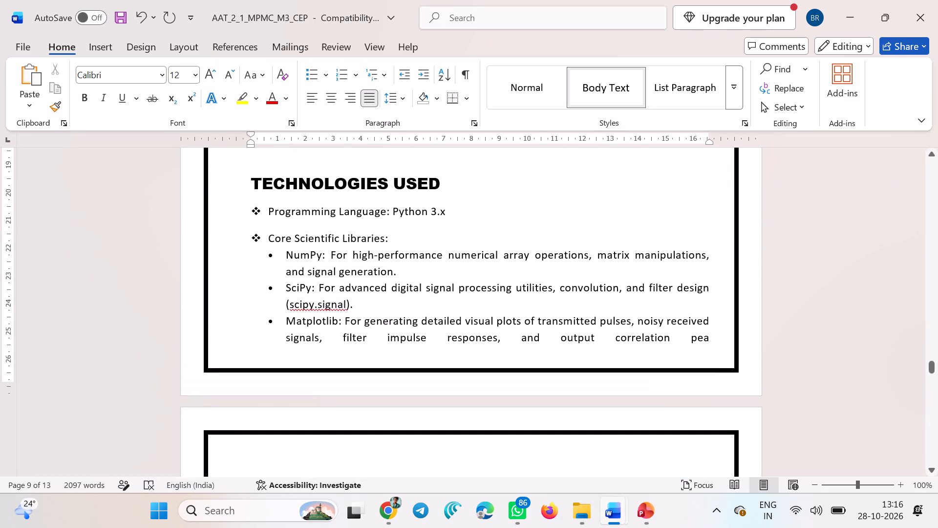
{"action": "scroll", "coordinate": [416, 339], "scroll_direction": "down", "scroll_amount": 1}
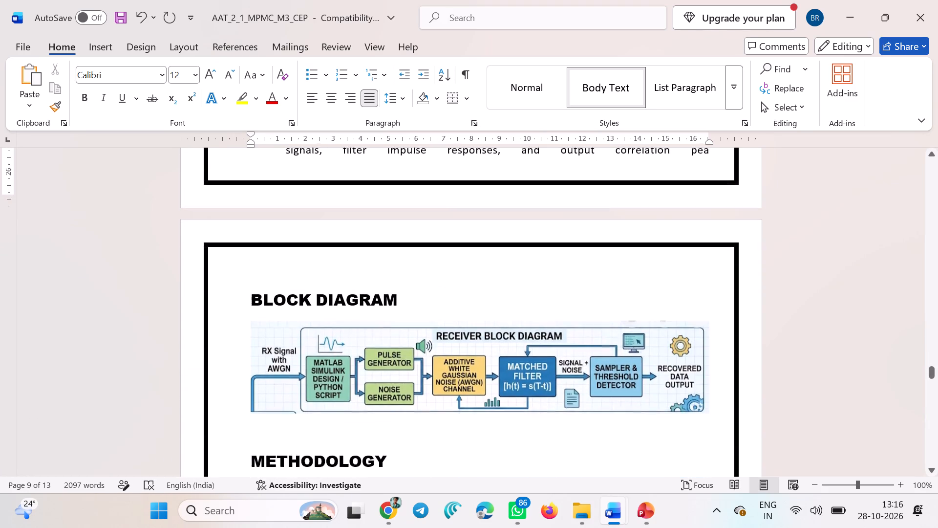
{"action": "scroll", "coordinate": [416, 339], "scroll_direction": "down", "scroll_amount": 1}
{"action": "scroll", "coordinate": [416, 339], "scroll_direction": "up", "scroll_amount": 1}
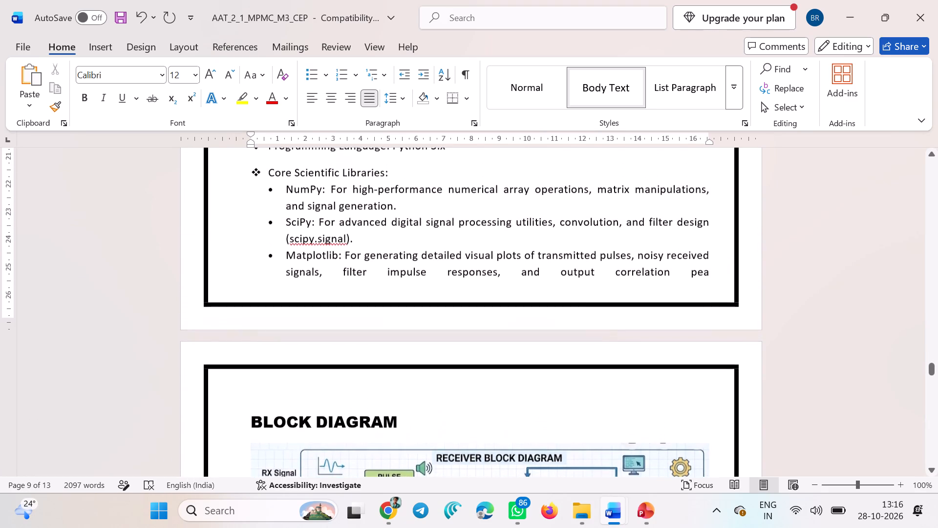
Try to close the wide word gaps in the Matplotlib bullet's last line by deleting the spaces before "filter" and "impulse".
{"action": "left_click", "coordinate": [346, 274]}
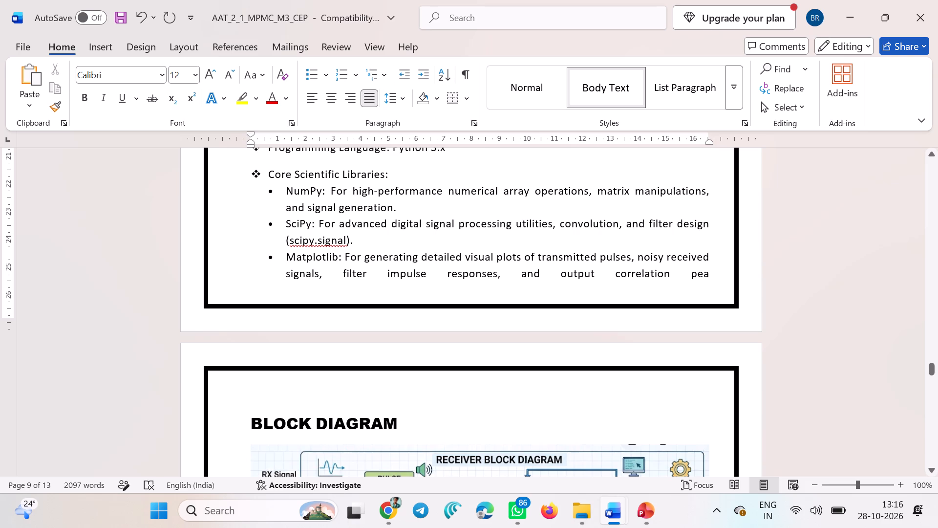
{"action": "key", "text": "Left"}
{"action": "key", "text": "BackSpace"}
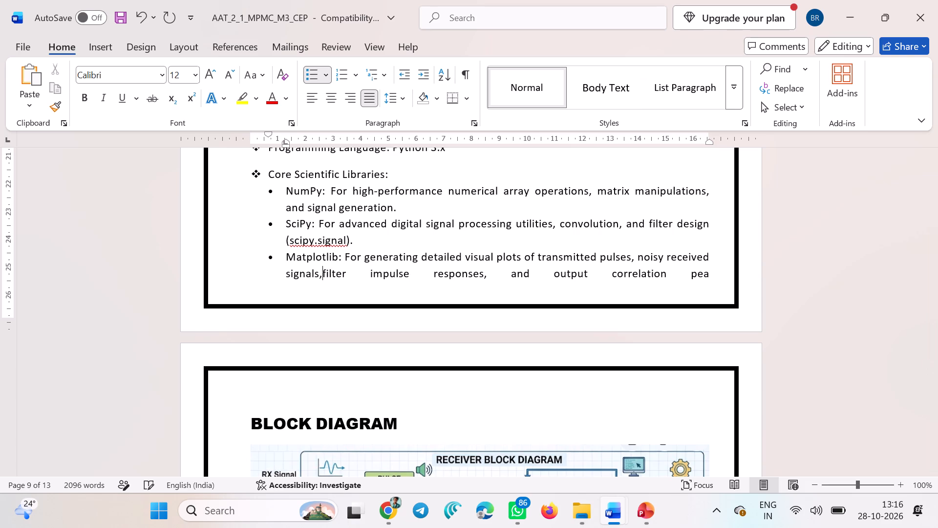
{"action": "left_click", "coordinate": [370, 270]}
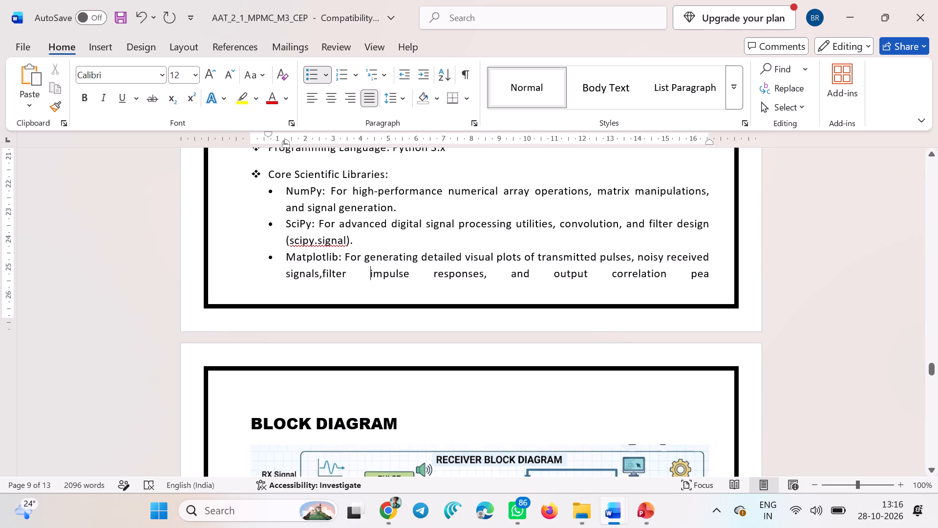
{"action": "key", "text": "BackSpace"}
{"action": "left_click", "coordinate": [370, 270]}
{"action": "key", "text": "space"}
Left-align the Matplotlib bullet under Core Scientific Libraries.
{"action": "left_click_drag", "start_coordinate": [712, 274], "coordinate": [424, 282]}
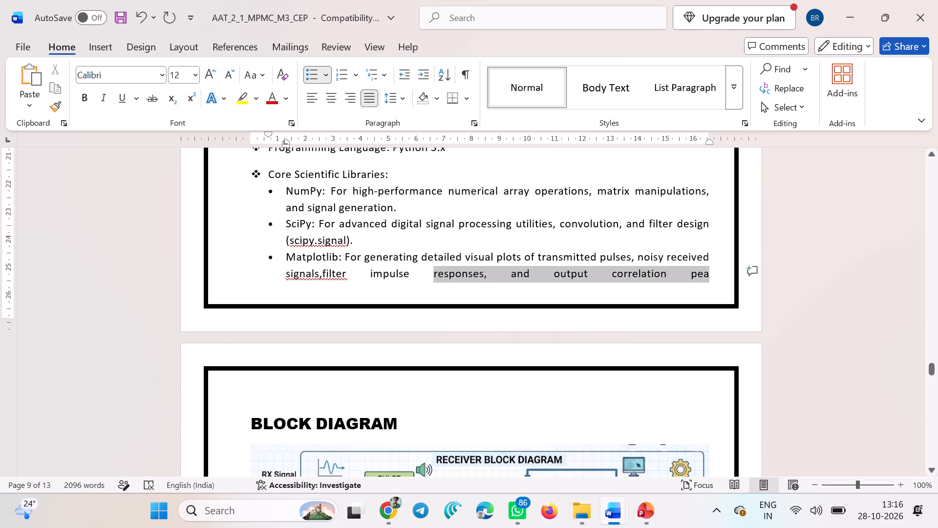
{"action": "left_click_drag", "start_coordinate": [424, 282], "coordinate": [301, 259]}
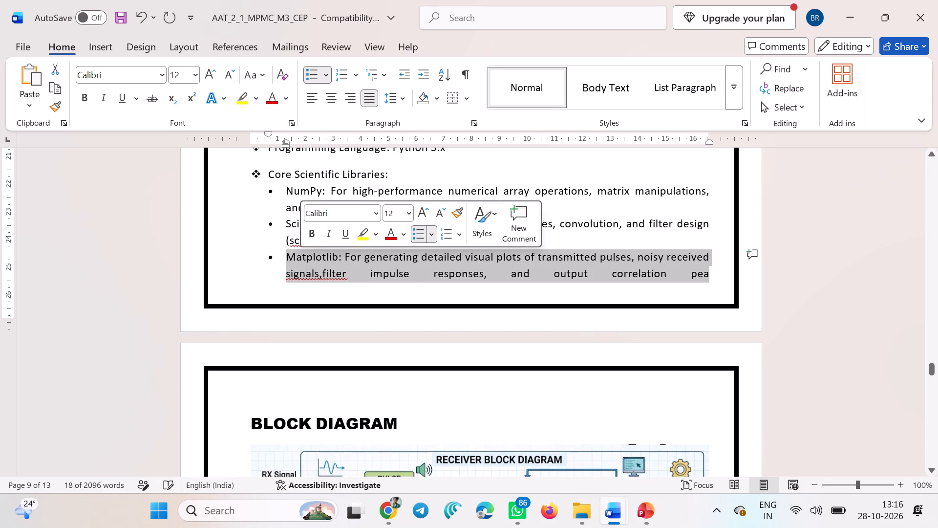
{"action": "left_click", "coordinate": [310, 104]}
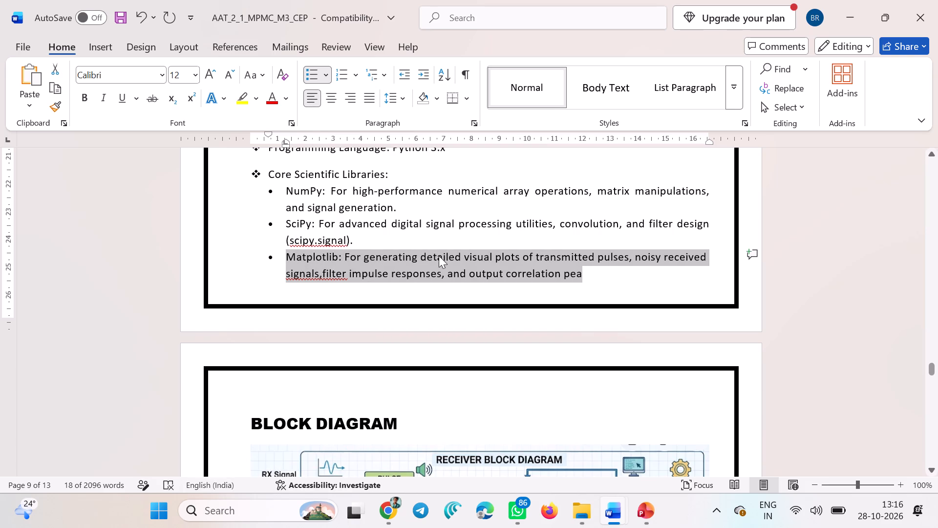
Complete the cut-off last word of the Matplotlib bullet so it reads "peak.".
{"action": "left_click", "coordinate": [587, 283]}
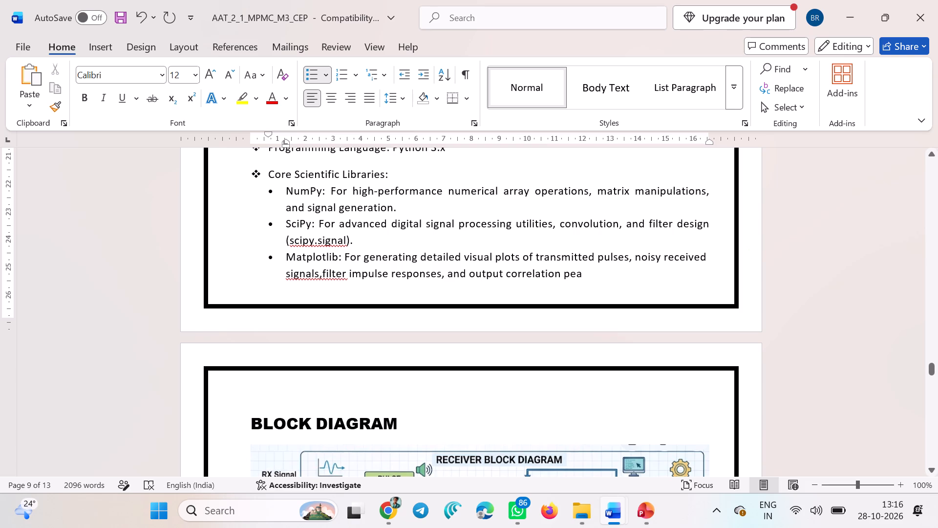
{"action": "key", "text": "k"}
{"action": "key", "text": "period"}
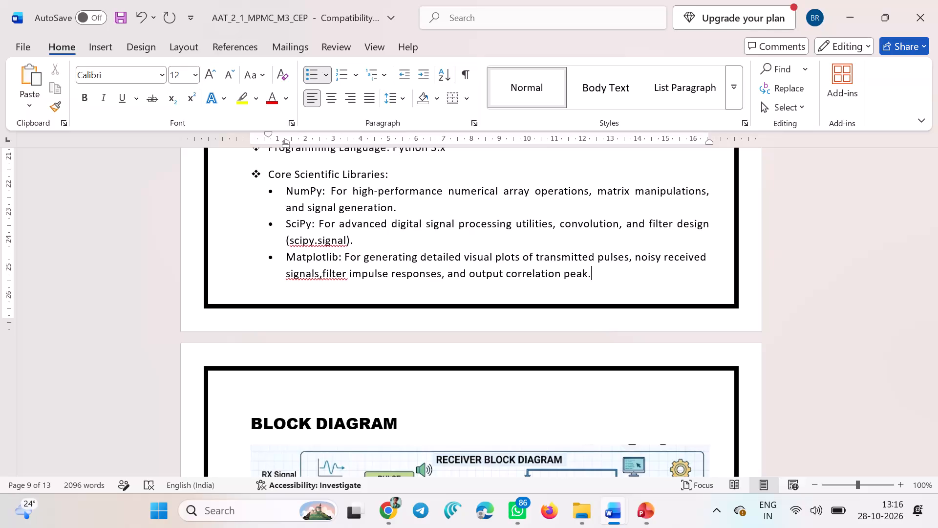
Review the layout of all report pages in a multi-page overview, from the self-assessment form through to the CONCLUSION section.
{"action": "scroll", "coordinate": [528, 233], "scroll_direction": "up", "scroll_amount": 3}
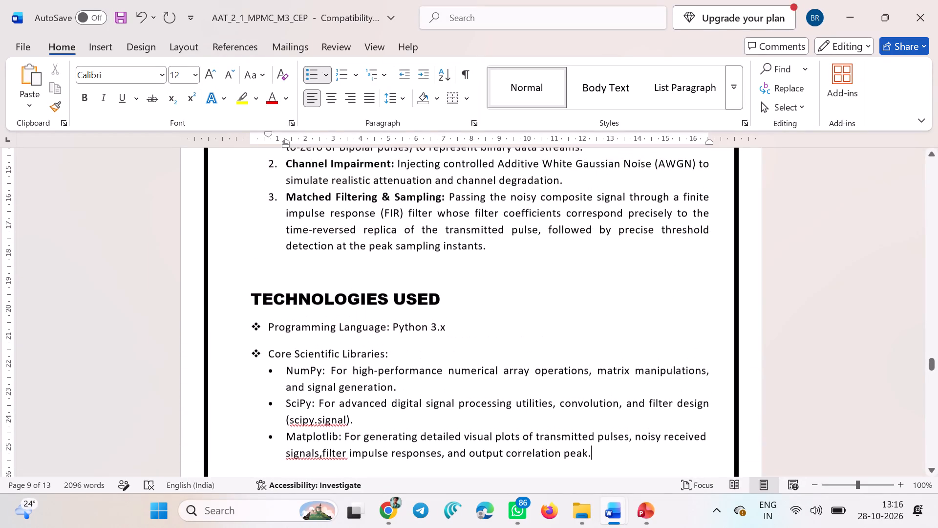
{"action": "scroll", "coordinate": [528, 233], "scroll_direction": "down", "scroll_amount": 10, "text": "ctrl"}
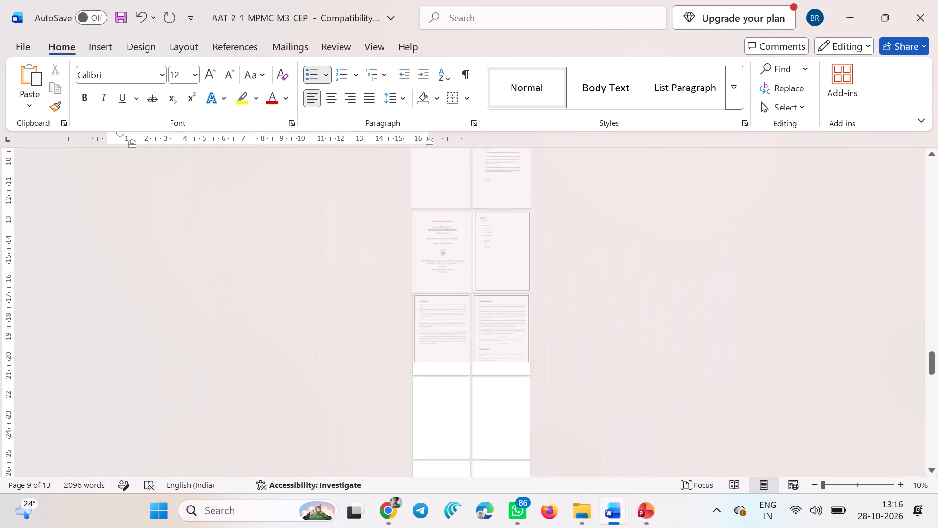
{"action": "scroll", "coordinate": [528, 233], "scroll_direction": "up", "scroll_amount": 2, "text": "ctrl"}
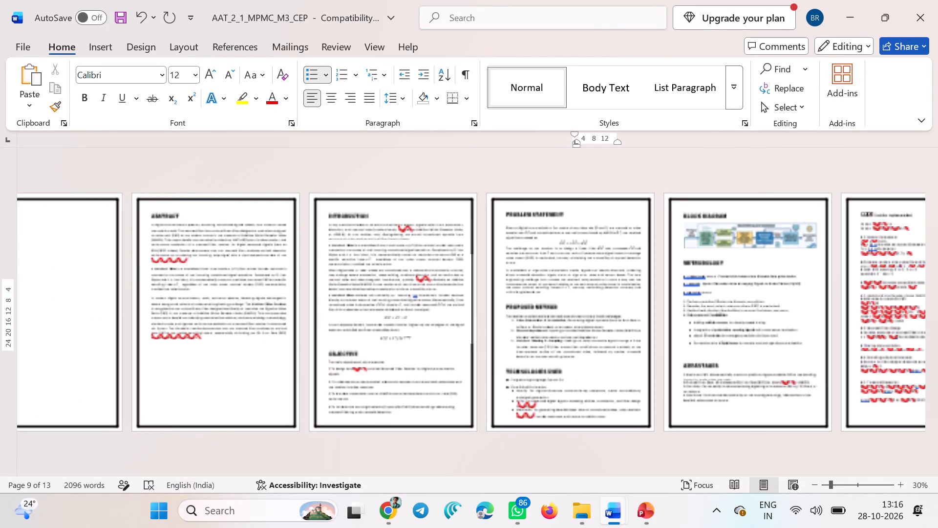
{"action": "scroll", "coordinate": [528, 233], "scroll_direction": "right", "scroll_amount": 1}
{"action": "scroll", "coordinate": [528, 233], "scroll_direction": "up", "scroll_amount": 3}
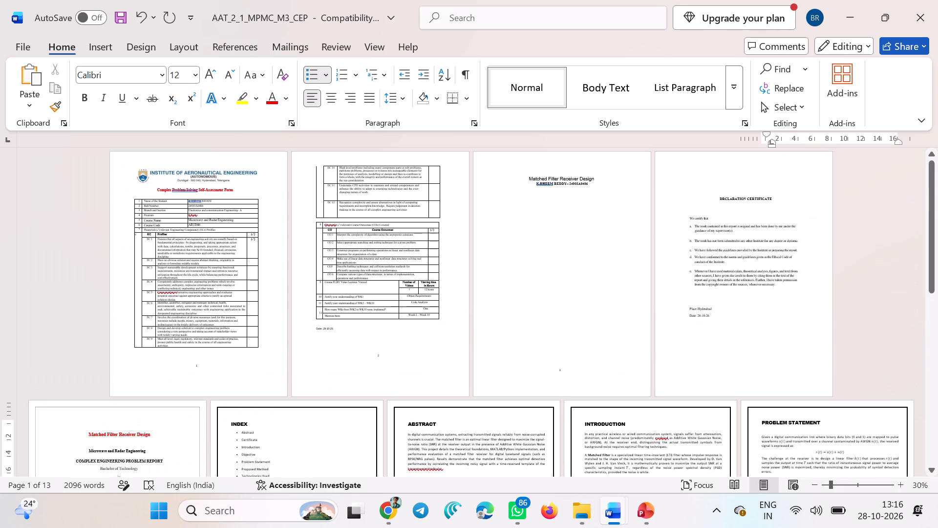
{"action": "scroll", "coordinate": [528, 233], "scroll_direction": "down", "scroll_amount": 5}
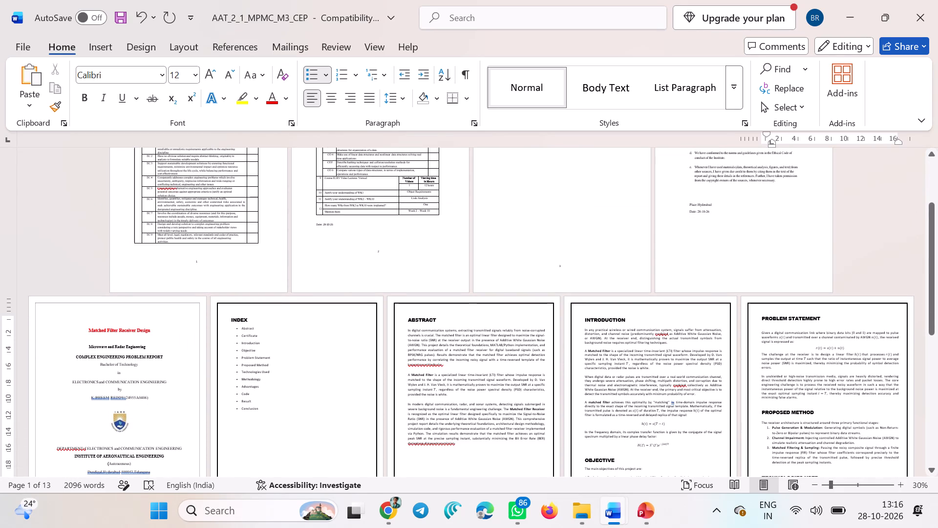
{"action": "scroll", "coordinate": [528, 233], "scroll_direction": "down", "scroll_amount": 2}
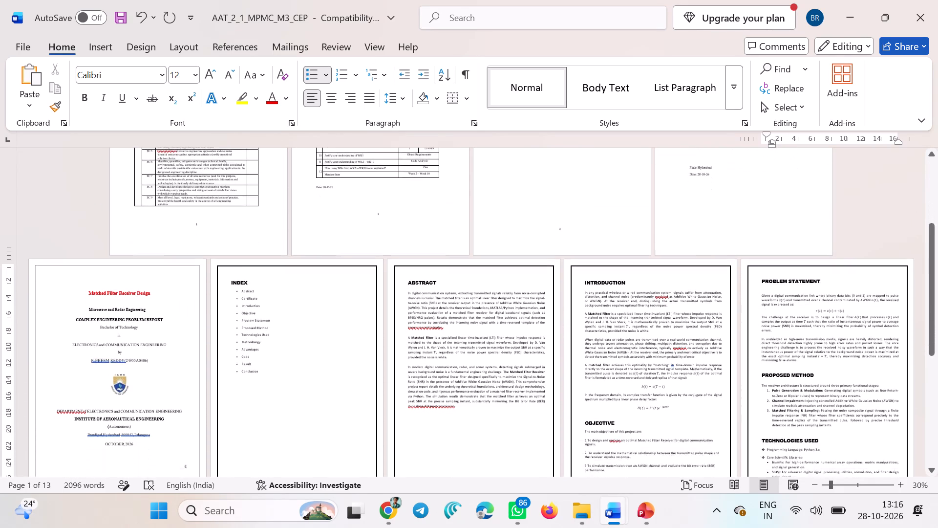
{"action": "scroll", "coordinate": [528, 233], "scroll_direction": "down", "scroll_amount": 7}
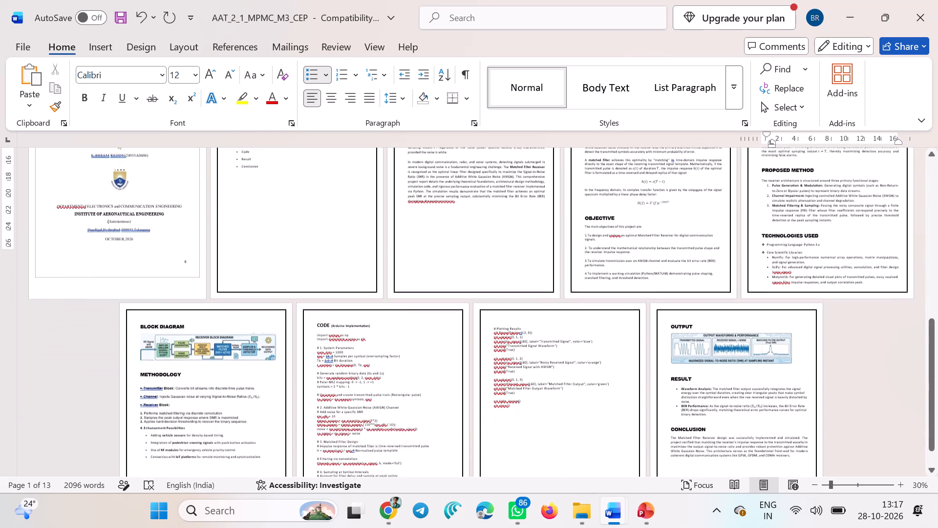
{"action": "scroll", "coordinate": [528, 233], "scroll_direction": "down", "scroll_amount": 4}
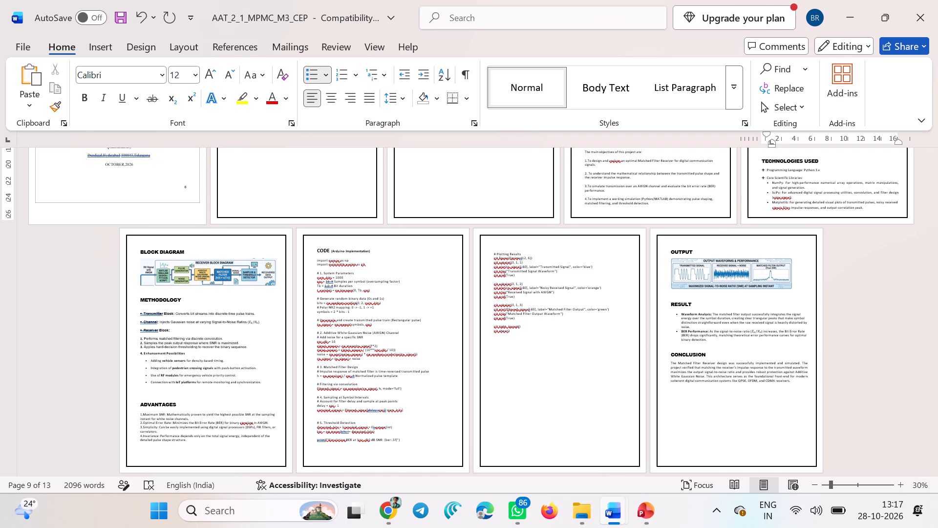
{"action": "scroll", "coordinate": [528, 233], "scroll_direction": "up", "scroll_amount": 7}
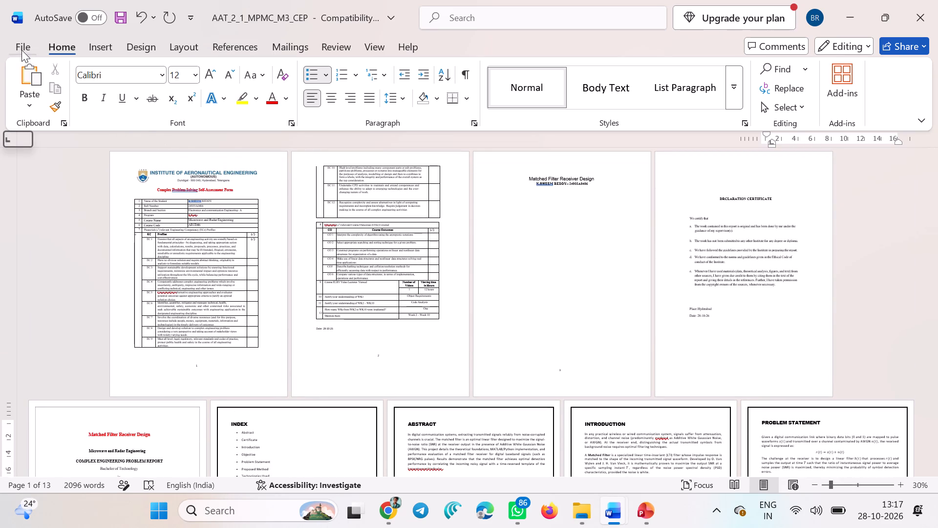
{"action": "scroll", "coordinate": [187, 214], "scroll_direction": "up", "scroll_amount": 2, "text": "ctrl"}
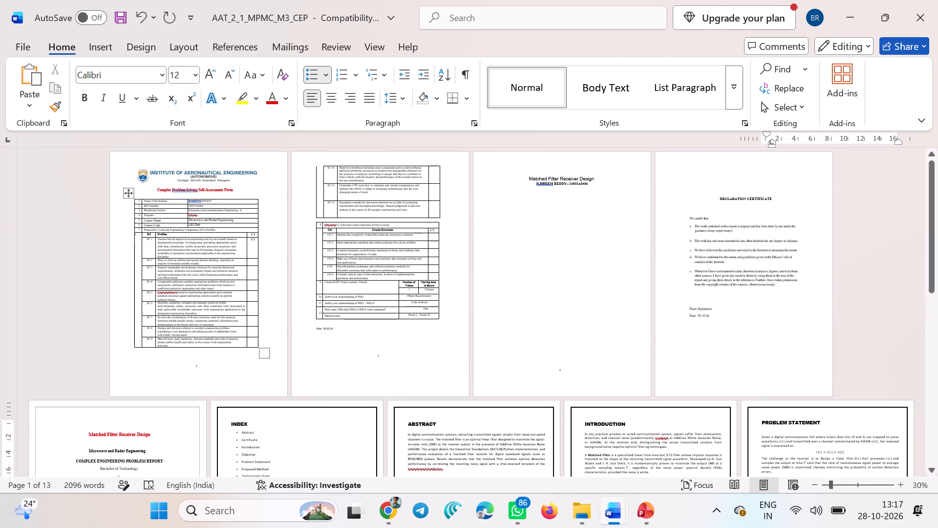
Add the student's name, spaced well to the right of the date below the self-assessment table on page 2, and start a new line.
{"action": "scroll", "coordinate": [187, 214], "scroll_direction": "up", "scroll_amount": 6, "text": "ctrl"}
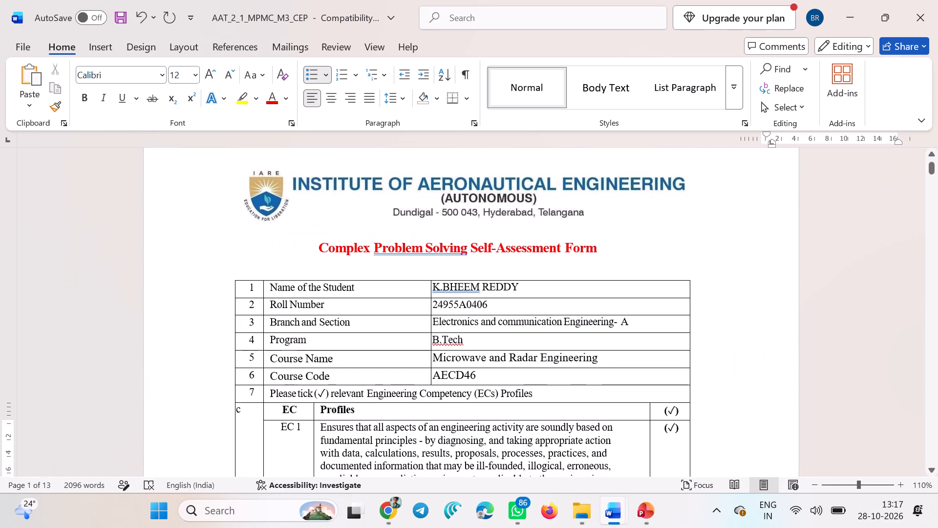
{"action": "scroll", "coordinate": [187, 214], "scroll_direction": "down", "scroll_amount": 3}
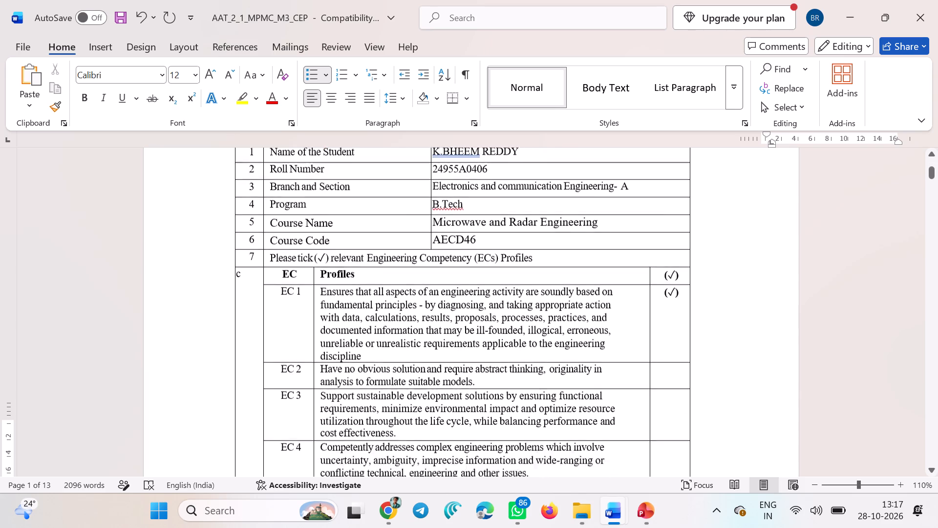
{"action": "scroll", "coordinate": [187, 214], "scroll_direction": "down", "scroll_amount": 8}
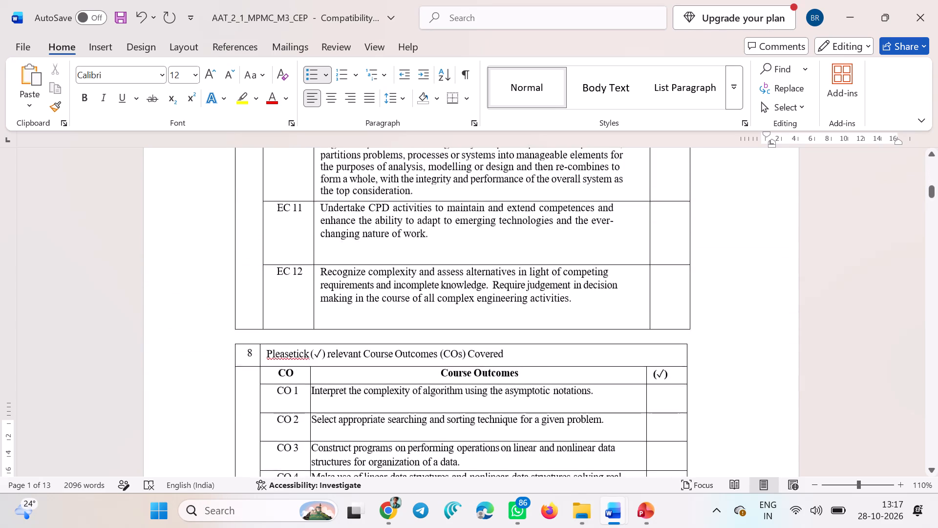
{"action": "scroll", "coordinate": [187, 214], "scroll_direction": "down", "scroll_amount": 2}
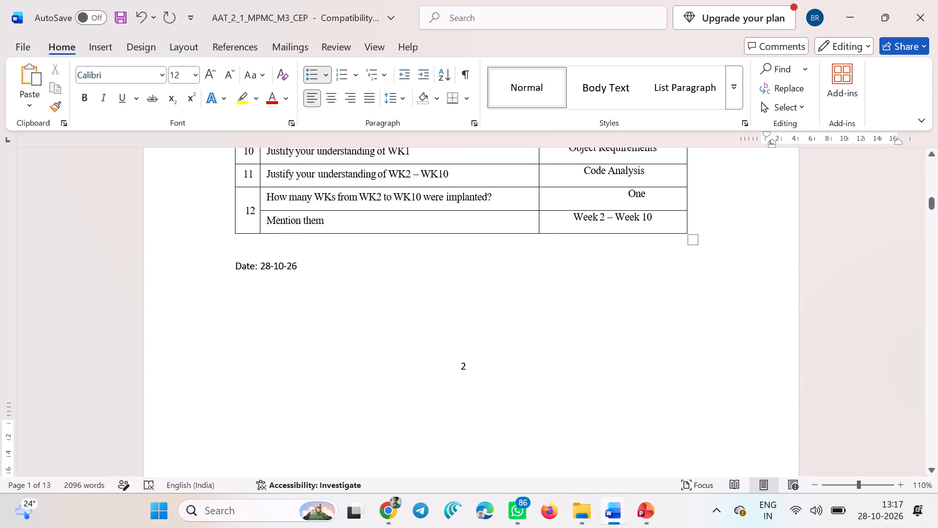
{"action": "left_click", "coordinate": [562, 272]}
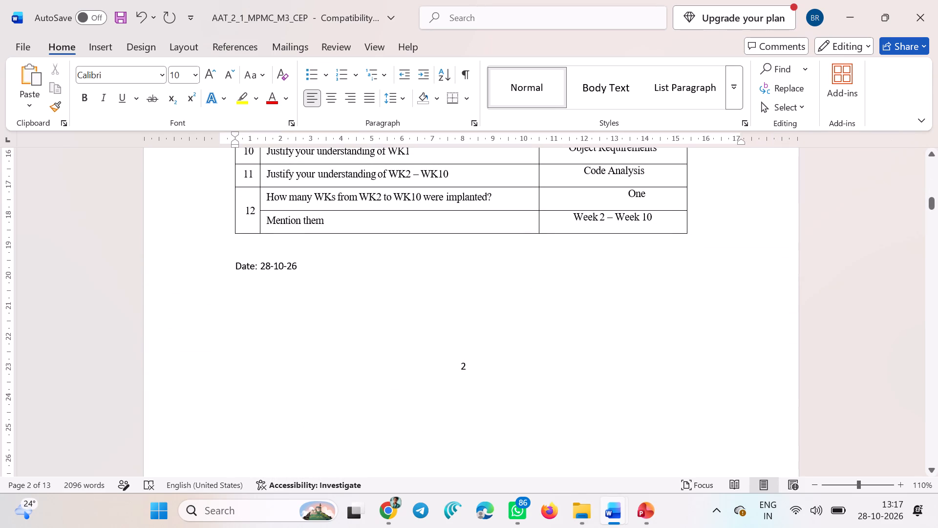
{"action": "left_click", "coordinate": [569, 268]}
{"action": "key", "text": "space"}
{"action": "key", "text": "space"}
{"action": "key", "text": "space"}
{"action": "key", "text": "space"}
{"action": "key", "text": "space"}
{"action": "key", "text": "space"}
{"action": "key", "text": "space"}
{"action": "key", "text": "space"}
{"action": "key", "text": "space"}
{"action": "key", "text": "space"}
{"action": "key", "text": "space"}
{"action": "key", "text": "space"}
{"action": "key", "text": "space"}
{"action": "key", "text": "space"}
{"action": "key", "text": "space"}
{"action": "key", "text": "space"}
{"action": "key", "text": "space"}
{"action": "key", "text": "space"}
{"action": "key", "text": "space"}
{"action": "key", "text": "space"}
{"action": "key", "text": "space"}
{"action": "key", "text": "space"}
{"action": "key", "text": "space"}
{"action": "key", "text": "space"}
{"action": "key", "text": "space"}
{"action": "key", "text": "space"}
{"action": "key", "text": "space"}
{"action": "key", "text": "space"}
{"action": "key", "text": "space"}
{"action": "key", "text": "space"}
{"action": "key", "text": "space"}
{"action": "key", "text": "space"}
{"action": "key", "text": "space"}
{"action": "key", "text": "space"}
{"action": "key", "text": "space"}
{"action": "key", "text": "space"}
{"action": "key", "text": "space"}
{"action": "key", "text": "space"}
{"action": "key", "text": "space"}
{"action": "key", "text": "space"}
{"action": "key", "text": "space"}
{"action": "key", "text": "space"}
{"action": "key", "text": "space"}
{"action": "key", "text": "space"}
{"action": "key", "text": "space"}
{"action": "key", "text": "space"}
{"action": "key", "text": "space"}
{"action": "key", "text": "space"}
{"action": "key", "text": "space"}
{"action": "key", "text": "space"}
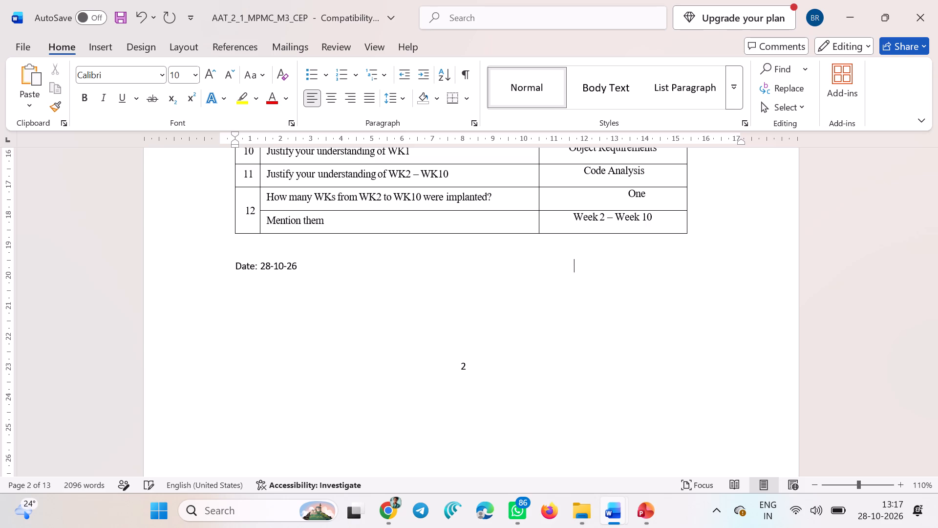
{"action": "key", "text": "space"}
{"action": "key", "text": "space"}
{"action": "key", "text": "space"}
{"action": "key", "text": "space"}
{"action": "key", "text": "space"}
{"action": "key", "text": "space"}
{"action": "key", "text": "space"}
{"action": "key", "text": "space"}
{"action": "key", "text": "space"}
{"action": "key", "text": "space"}
{"action": "key", "text": "k"}
{"action": "key", "text": "BackSpace"}
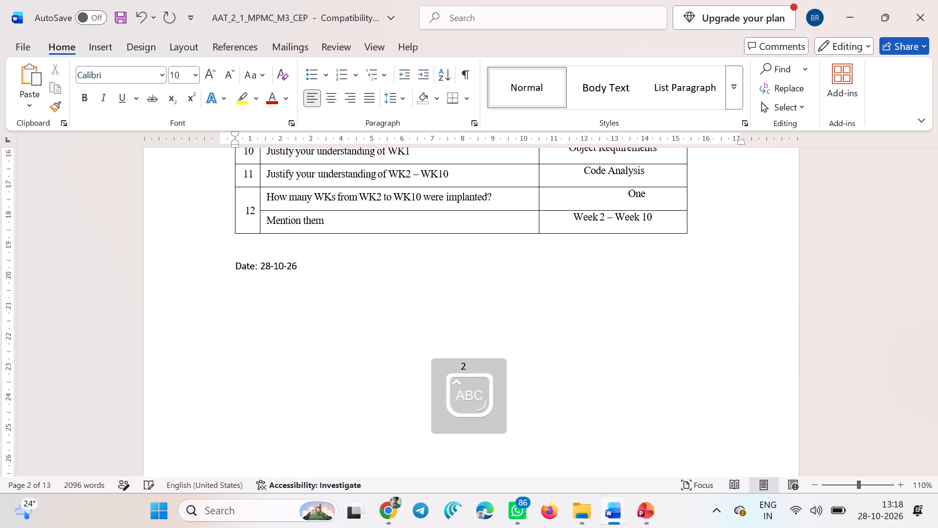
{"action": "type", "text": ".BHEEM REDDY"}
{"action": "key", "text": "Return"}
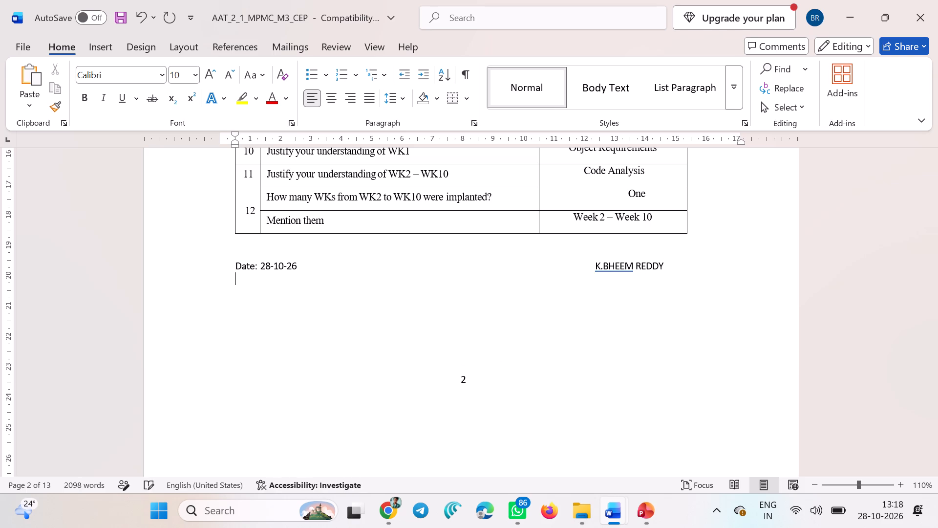
Add the caption "Signature of the student" on the line below the student's name on page 2, spaced well to the right.
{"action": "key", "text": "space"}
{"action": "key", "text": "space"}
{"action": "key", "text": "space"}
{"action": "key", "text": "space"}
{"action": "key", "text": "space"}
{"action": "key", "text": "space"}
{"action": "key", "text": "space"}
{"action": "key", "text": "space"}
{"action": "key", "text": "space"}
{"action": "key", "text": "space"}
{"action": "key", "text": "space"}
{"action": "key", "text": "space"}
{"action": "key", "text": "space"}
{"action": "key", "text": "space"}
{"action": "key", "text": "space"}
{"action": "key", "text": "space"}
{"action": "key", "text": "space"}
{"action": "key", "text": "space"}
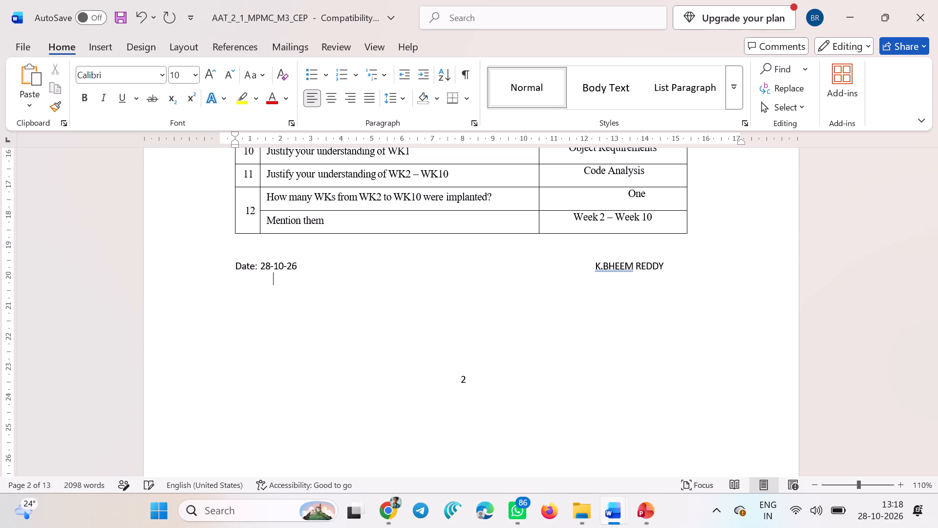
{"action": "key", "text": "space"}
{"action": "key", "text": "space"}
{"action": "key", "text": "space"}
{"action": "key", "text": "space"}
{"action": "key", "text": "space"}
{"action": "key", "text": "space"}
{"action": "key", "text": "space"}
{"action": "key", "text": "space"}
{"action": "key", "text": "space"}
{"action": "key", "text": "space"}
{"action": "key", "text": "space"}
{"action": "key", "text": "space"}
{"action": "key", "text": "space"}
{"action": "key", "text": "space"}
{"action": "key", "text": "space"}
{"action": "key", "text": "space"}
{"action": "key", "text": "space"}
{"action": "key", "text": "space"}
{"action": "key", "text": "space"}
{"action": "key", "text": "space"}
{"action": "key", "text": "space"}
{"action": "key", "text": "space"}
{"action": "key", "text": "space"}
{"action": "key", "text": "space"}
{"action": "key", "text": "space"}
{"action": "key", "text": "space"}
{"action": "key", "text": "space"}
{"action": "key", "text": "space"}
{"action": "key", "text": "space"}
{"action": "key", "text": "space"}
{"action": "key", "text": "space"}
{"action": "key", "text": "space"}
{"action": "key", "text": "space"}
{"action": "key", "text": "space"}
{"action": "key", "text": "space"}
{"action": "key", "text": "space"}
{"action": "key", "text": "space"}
{"action": "key", "text": "space"}
{"action": "key", "text": "space"}
{"action": "key", "text": "space"}
{"action": "key", "text": "space"}
{"action": "key", "text": "space"}
{"action": "key", "text": "space"}
{"action": "key", "text": "space"}
{"action": "key", "text": "space"}
{"action": "key", "text": "space"}
{"action": "key", "text": "space"}
{"action": "key", "text": "space"}
{"action": "key", "text": "space"}
{"action": "key", "text": "space"}
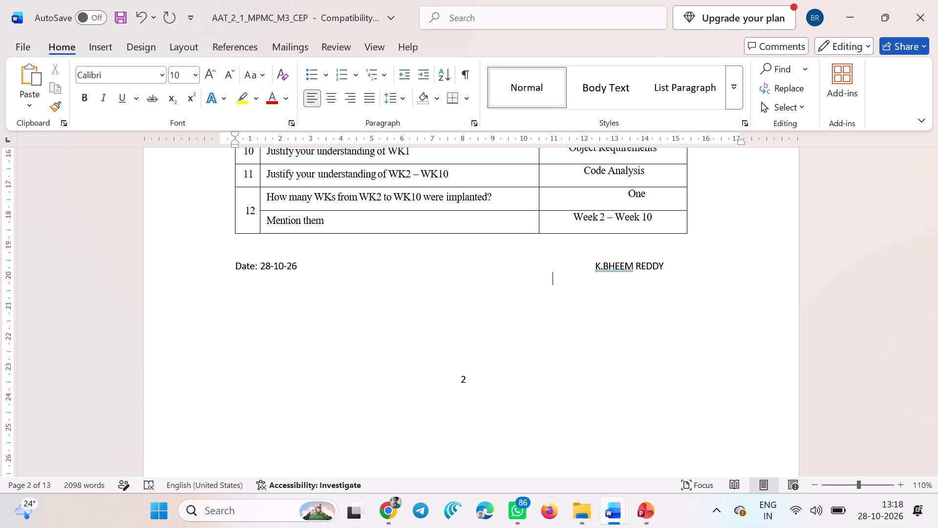
{"action": "key", "text": "shift+s"}
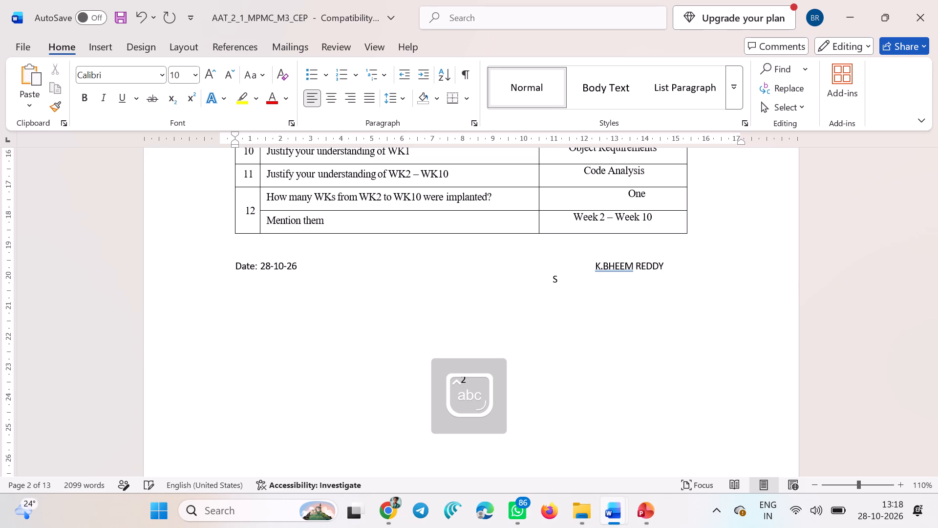
{"action": "type", "text": "ig"}
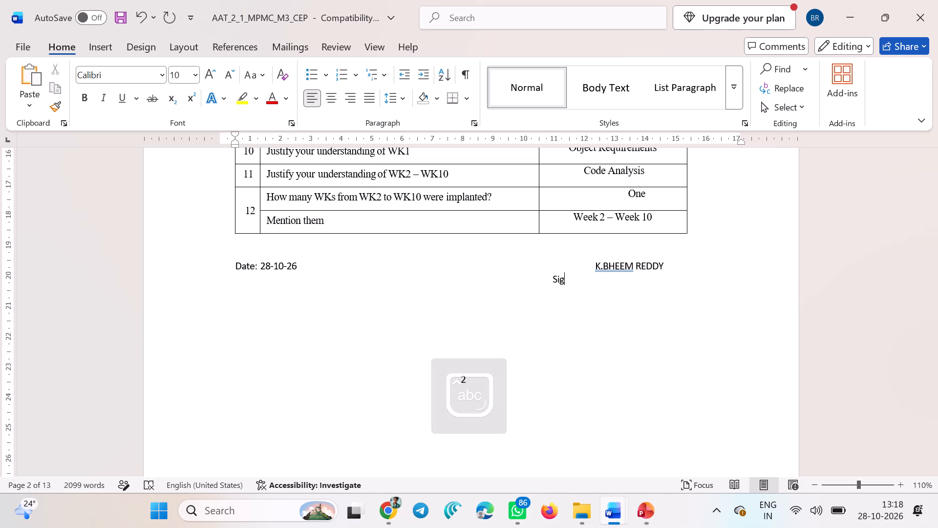
{"action": "key", "text": "n"}
{"action": "type", "text": "ature"}
{"action": "key", "text": "space"}
{"action": "type", "text": "of the"}
{"action": "key", "text": "space"}
{"action": "type", "text": "student"}
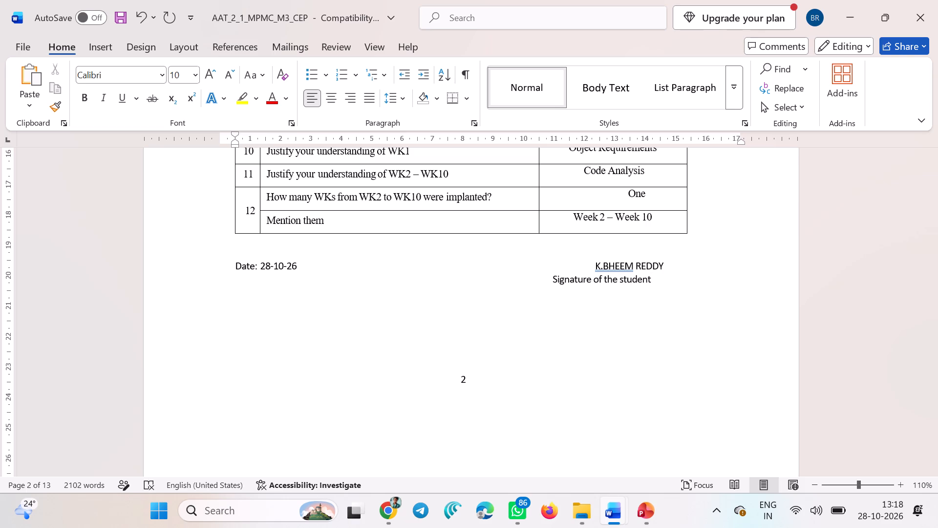
Shift the "Signature of the student" caption further right with spaces so it sits centred under the student's name.
{"action": "left_click", "coordinate": [552, 277]}
{"action": "key", "text": "space"}
{"action": "key", "text": "space"}
{"action": "key", "text": "space"}
{"action": "key", "text": "space"}
{"action": "key", "text": "space"}
{"action": "key", "text": "space"}
{"action": "key", "text": "space"}
{"action": "key", "text": "space"}
{"action": "key", "text": "space"}
{"action": "key", "text": "space"}
{"action": "key", "text": "space"}
{"action": "key", "text": "space"}
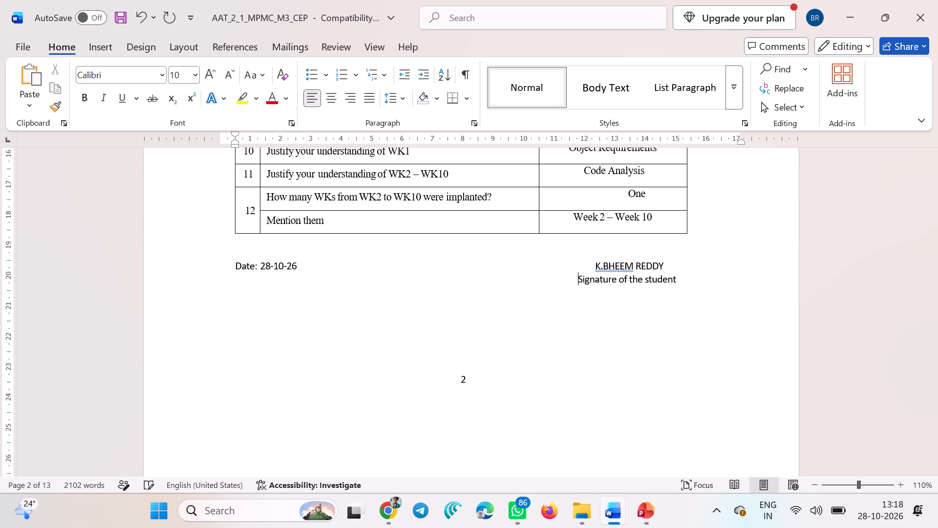
{"action": "key", "text": "space"}
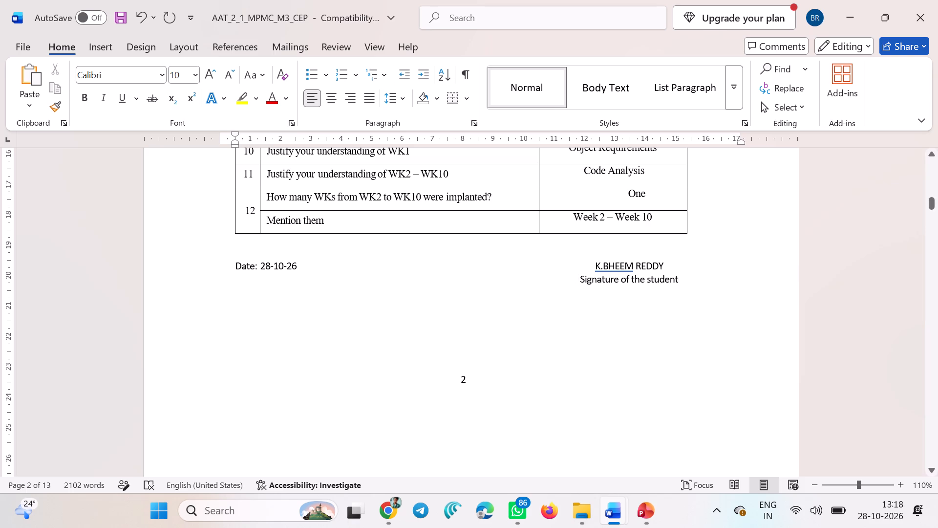
Copy the student's name and the "Signature of the student" caption, with their leading spacing, below the self-assessment table.
{"action": "left_click_drag", "start_coordinate": [684, 280], "coordinate": [590, 269]}
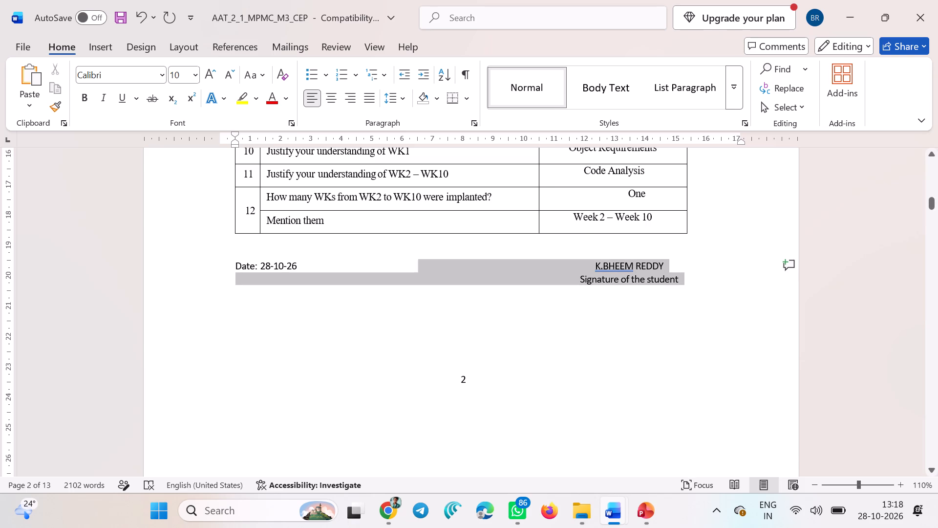
{"action": "left_click_drag", "start_coordinate": [590, 269], "coordinate": [593, 265]}
{"action": "key", "text": "ctrl+c"}
Add trailing spaces to the place and date lines on page 4, and pad the blank line above them far to the right.
{"action": "scroll", "coordinate": [503, 350], "scroll_direction": "down", "scroll_amount": 2}
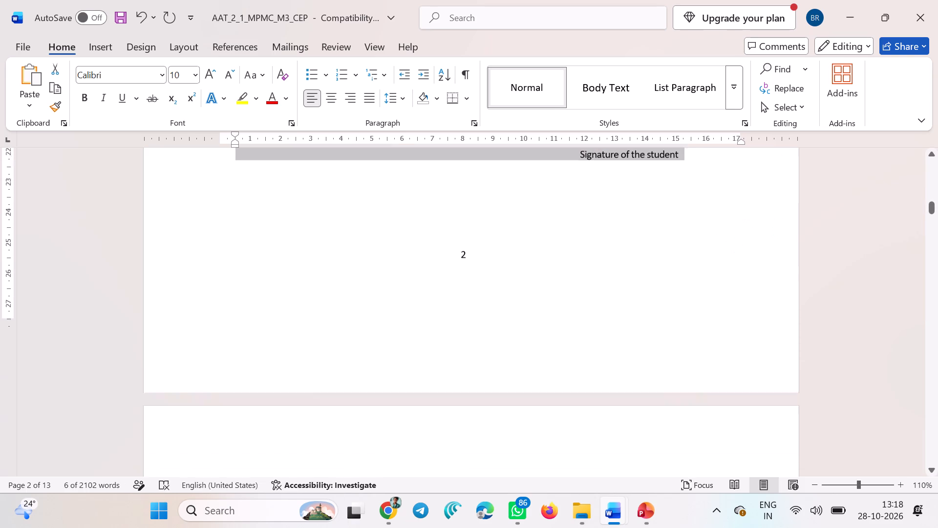
{"action": "scroll", "coordinate": [503, 350], "scroll_direction": "down", "scroll_amount": 8}
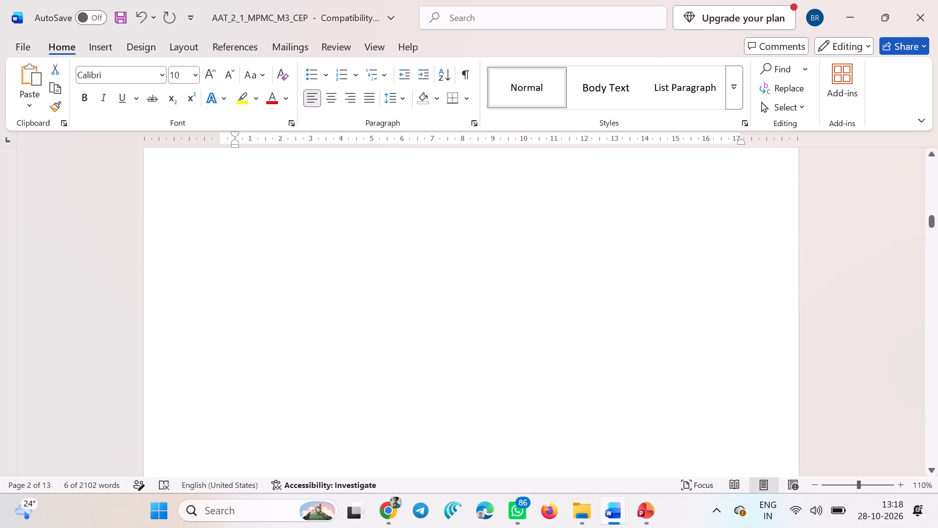
{"action": "scroll", "coordinate": [503, 350], "scroll_direction": "down", "scroll_amount": 9}
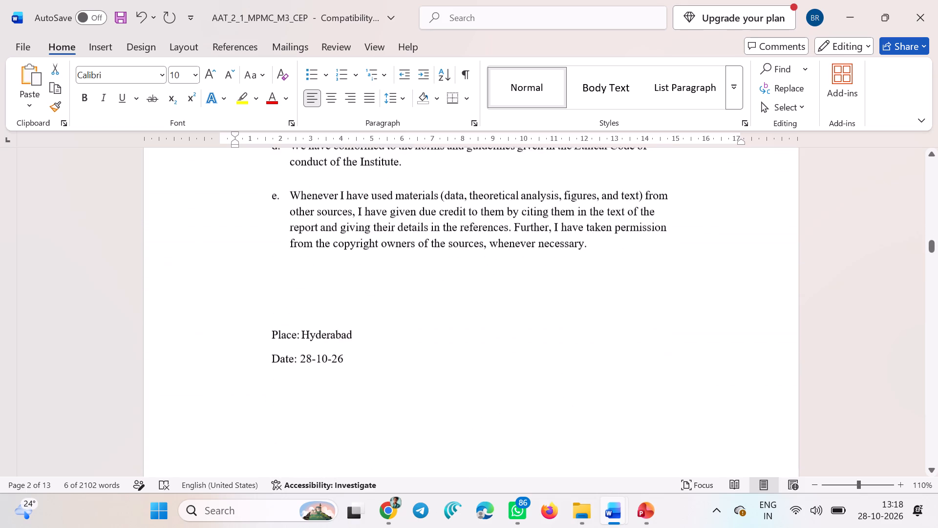
{"action": "left_click", "coordinate": [374, 312]}
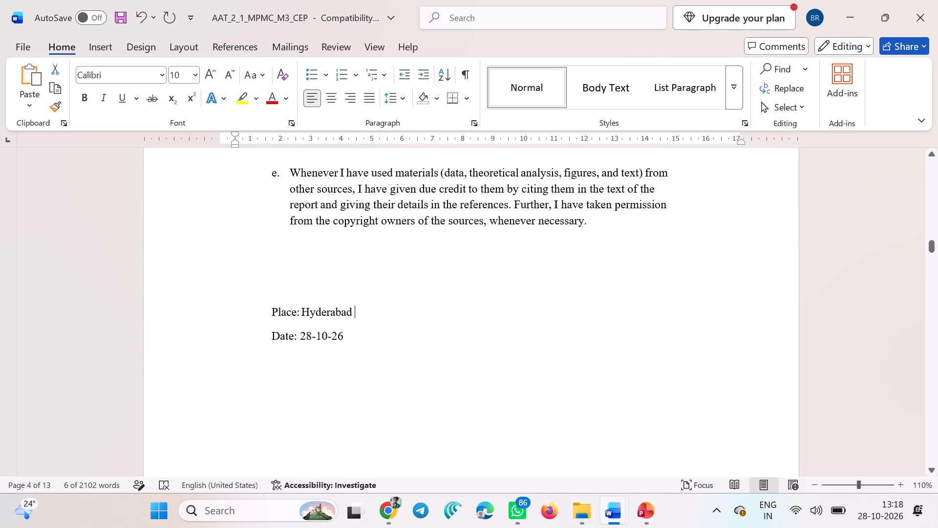
{"action": "key", "text": "space"}
{"action": "key", "text": "space"}
{"action": "key", "text": "space"}
{"action": "key", "text": "space"}
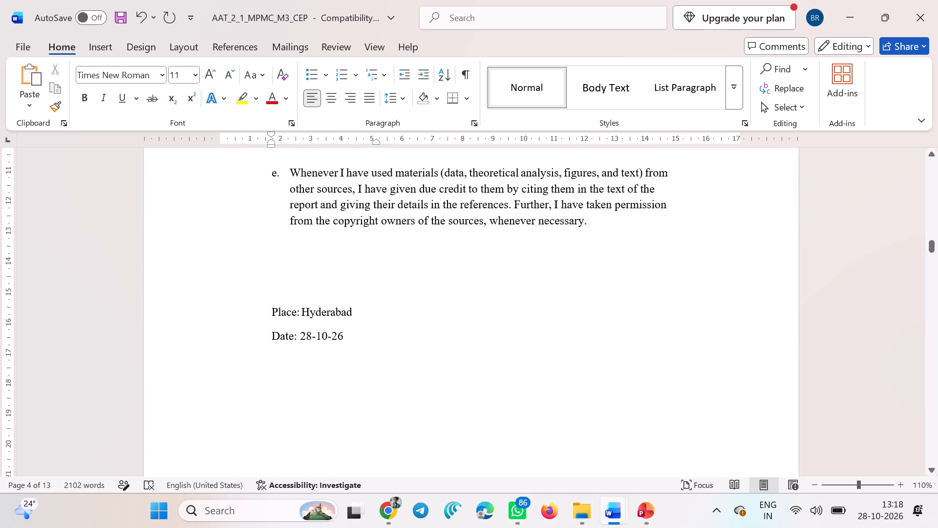
{"action": "left_click", "coordinate": [361, 333]}
{"action": "key", "text": "space"}
{"action": "key", "text": "space"}
{"action": "key", "text": "space"}
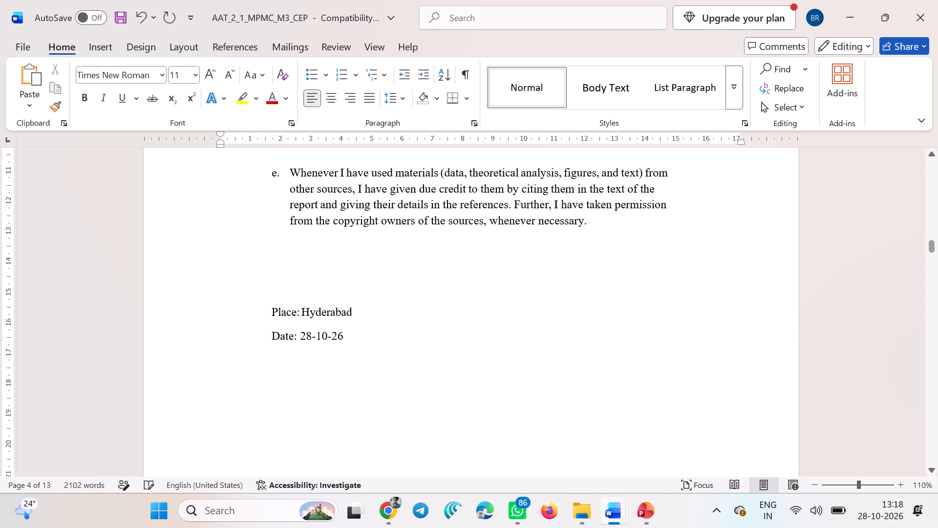
{"action": "left_click", "coordinate": [361, 301]}
{"action": "key", "text": "space"}
{"action": "key", "text": "space"}
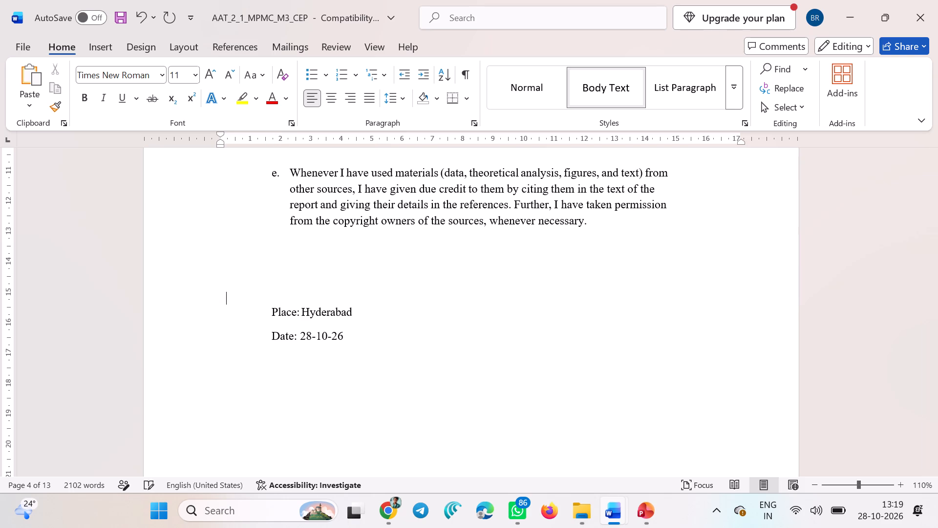
{"action": "key", "text": "space"}
{"action": "key", "text": "space"}
{"action": "key", "text": "space"}
{"action": "key", "text": "space"}
{"action": "key", "text": "space"}
{"action": "key", "text": "space"}
{"action": "key", "text": "space"}
{"action": "key", "text": "space"}
{"action": "key", "text": "space"}
{"action": "key", "text": "space"}
{"action": "key", "text": "space"}
{"action": "key", "text": "space"}
{"action": "key", "text": "space"}
{"action": "key", "text": "space"}
{"action": "key", "text": "space"}
{"action": "key", "text": "space"}
{"action": "key", "text": "space"}
{"action": "key", "text": "space"}
{"action": "key", "text": "space"}
{"action": "key", "text": "space"}
{"action": "key", "text": "space"}
{"action": "key", "text": "space"}
{"action": "key", "text": "space"}
{"action": "key", "text": "space"}
{"action": "key", "text": "space"}
{"action": "key", "text": "space"}
{"action": "key", "text": "space"}
{"action": "key", "text": "space"}
{"action": "key", "text": "space"}
{"action": "key", "text": "space"}
{"action": "key", "text": "space"}
{"action": "key", "text": "space"}
{"action": "key", "text": "space"}
{"action": "key", "text": "space"}
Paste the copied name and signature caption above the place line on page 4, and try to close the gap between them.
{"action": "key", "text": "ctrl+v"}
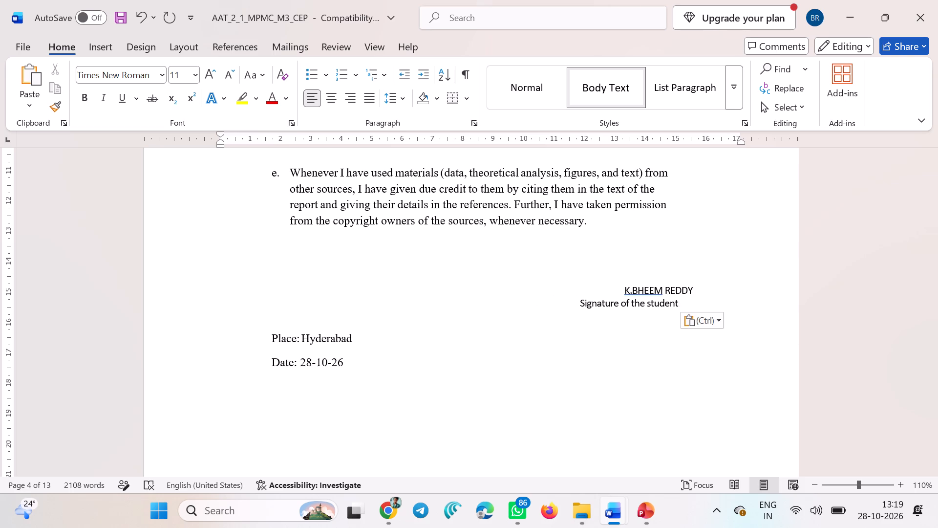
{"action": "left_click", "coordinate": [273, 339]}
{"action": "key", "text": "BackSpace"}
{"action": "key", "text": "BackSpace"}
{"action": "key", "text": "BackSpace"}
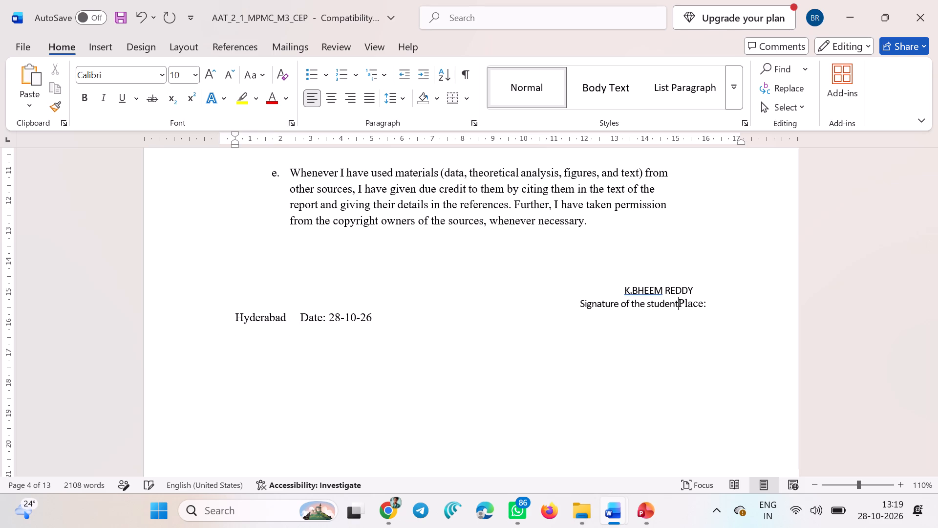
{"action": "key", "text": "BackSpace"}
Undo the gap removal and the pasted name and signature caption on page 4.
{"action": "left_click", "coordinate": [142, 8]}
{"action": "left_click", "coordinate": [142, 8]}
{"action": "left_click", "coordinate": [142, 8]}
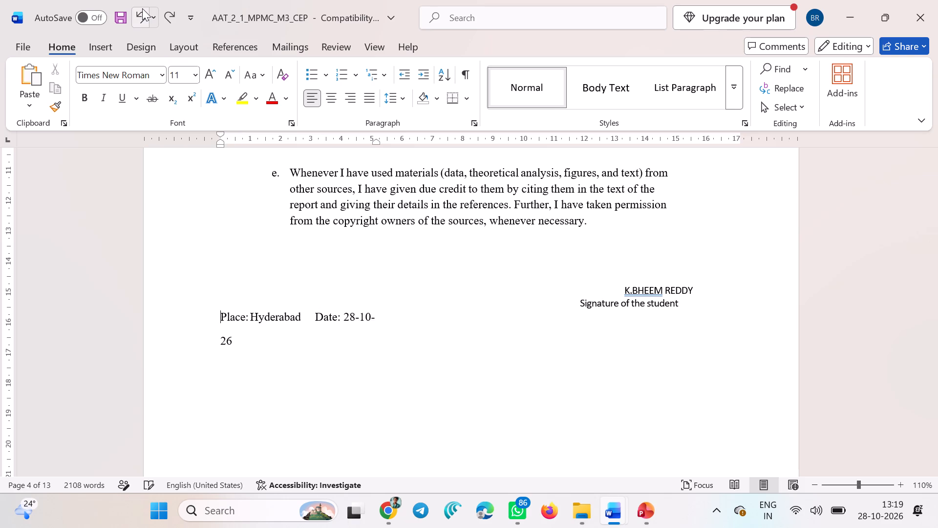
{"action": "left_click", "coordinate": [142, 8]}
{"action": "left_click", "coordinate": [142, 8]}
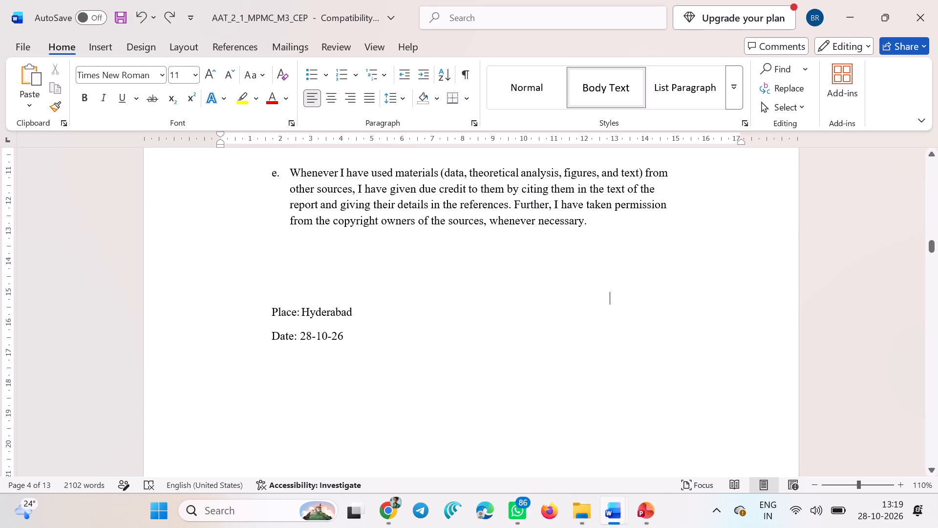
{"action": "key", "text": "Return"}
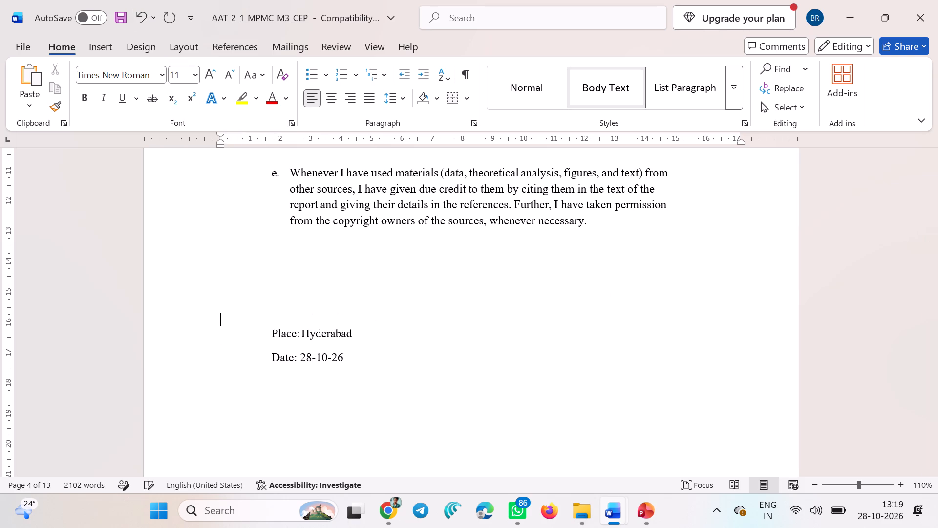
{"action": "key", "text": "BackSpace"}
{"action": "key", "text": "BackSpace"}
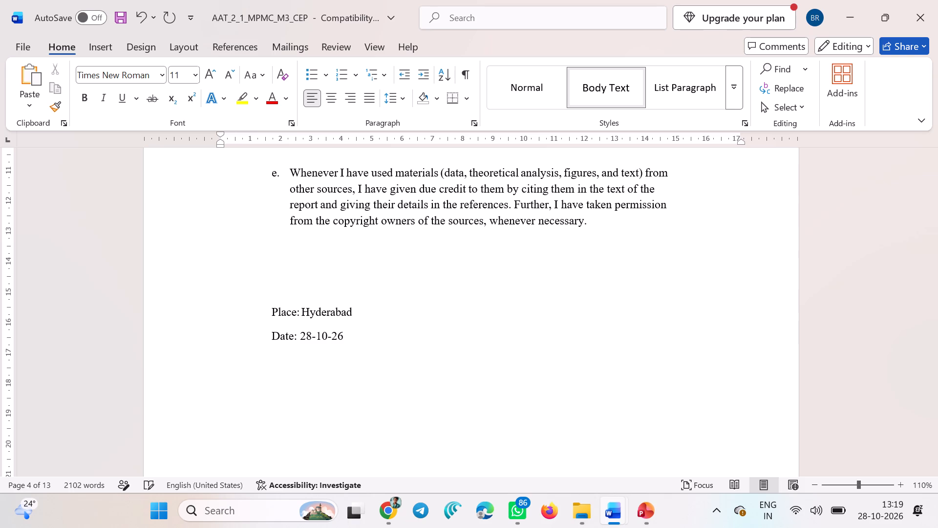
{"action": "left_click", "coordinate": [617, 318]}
Add a long run of spaces between the place and the date on page 4.
{"action": "key", "text": "space"}
{"action": "key", "text": "space"}
{"action": "key", "text": "space"}
{"action": "key", "text": "space"}
{"action": "key", "text": "space"}
{"action": "key", "text": "space"}
{"action": "key", "text": "space"}
{"action": "key", "text": "space"}
{"action": "key", "text": "space"}
{"action": "key", "text": "space"}
{"action": "key", "text": "space"}
{"action": "key", "text": "space"}
{"action": "key", "text": "space"}
{"action": "key", "text": "space"}
{"action": "key", "text": "space"}
{"action": "key", "text": "space"}
{"action": "key", "text": "space"}
{"action": "key", "text": "space"}
{"action": "key", "text": "space"}
{"action": "key", "text": "space"}
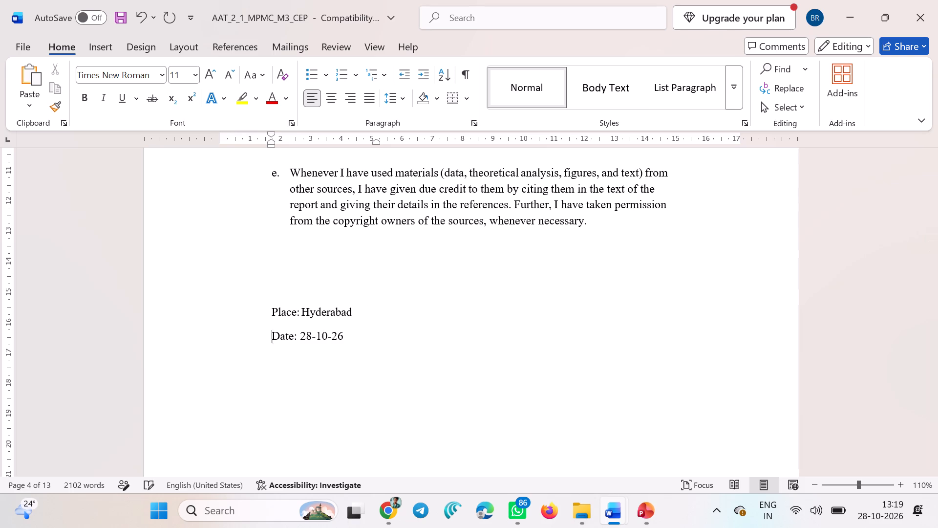
{"action": "key", "text": "space"}
{"action": "key", "text": "space"}
{"action": "key", "text": "space"}
{"action": "key", "text": "space"}
{"action": "key", "text": "space"}
{"action": "key", "text": "space"}
Pad the date line on page 4 with trailing spaces reaching far to the right of the date.
{"action": "key", "text": "Right"}
{"action": "key", "text": "Right"}
{"action": "key", "text": "Right"}
{"action": "key", "text": "Right"}
{"action": "key", "text": "Right"}
{"action": "key", "text": "Right"}
{"action": "key", "text": "Right"}
{"action": "key", "text": "Right"}
{"action": "key", "text": "Right"}
{"action": "key", "text": "Right"}
{"action": "key", "text": "Right"}
{"action": "key", "text": "Right"}
{"action": "key", "text": "Right"}
{"action": "key", "text": "Right"}
{"action": "key", "text": "space"}
{"action": "key", "text": "space"}
{"action": "key", "text": "space"}
{"action": "key", "text": "space"}
{"action": "key", "text": "space"}
{"action": "key", "text": "space"}
{"action": "key", "text": "space"}
{"action": "key", "text": "space"}
{"action": "key", "text": "space"}
{"action": "key", "text": "space"}
{"action": "key", "text": "space"}
{"action": "key", "text": "space"}
{"action": "key", "text": "space"}
{"action": "key", "text": "space"}
{"action": "key", "text": "space"}
{"action": "key", "text": "space"}
{"action": "key", "text": "space"}
{"action": "key", "text": "space"}
{"action": "key", "text": "space"}
{"action": "key", "text": "space"}
{"action": "key", "text": "space"}
{"action": "key", "text": "space"}
{"action": "key", "text": "space"}
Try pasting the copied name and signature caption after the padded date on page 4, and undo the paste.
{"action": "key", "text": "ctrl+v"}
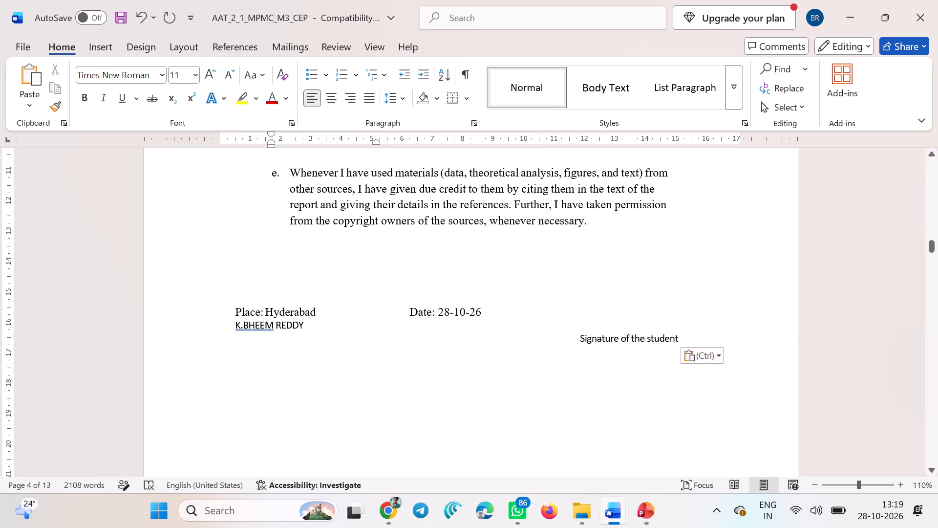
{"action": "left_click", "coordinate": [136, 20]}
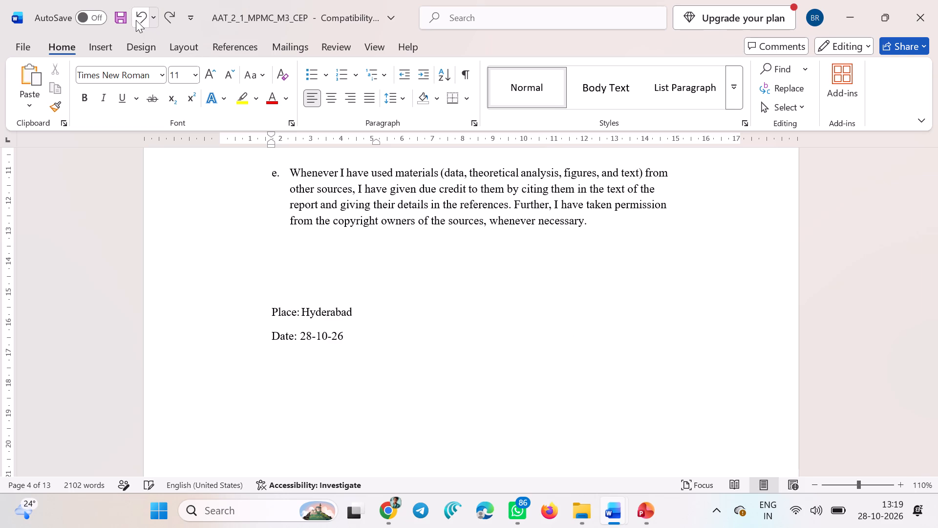
Check the layout of the report's title page and the start of the index after the declaration.
{"action": "scroll", "coordinate": [362, 227], "scroll_direction": "down", "scroll_amount": 3}
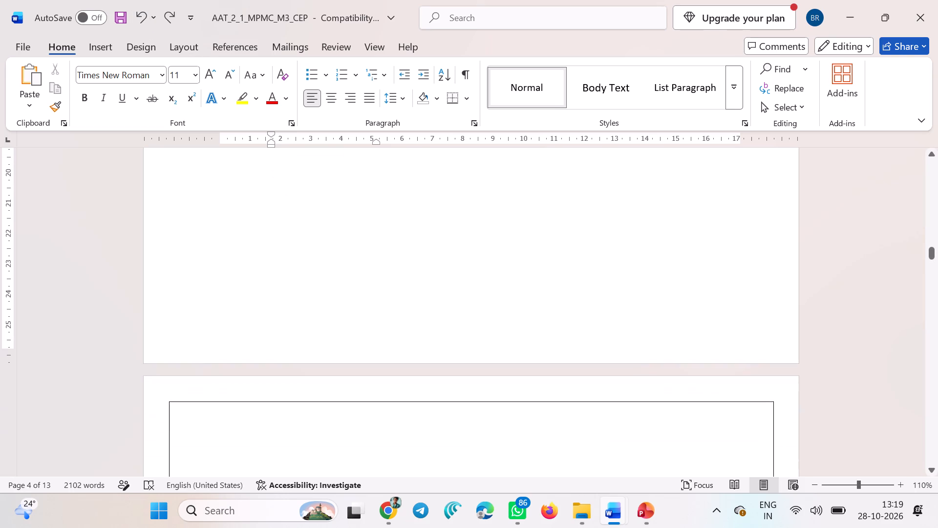
{"action": "scroll", "coordinate": [362, 227], "scroll_direction": "down", "scroll_amount": 4}
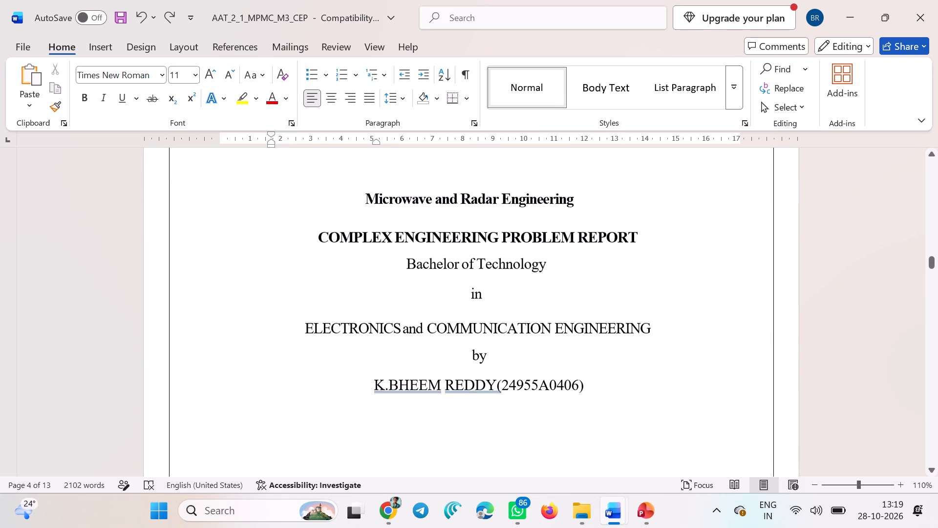
{"action": "scroll", "coordinate": [357, 258], "scroll_direction": "down", "scroll_amount": 1}
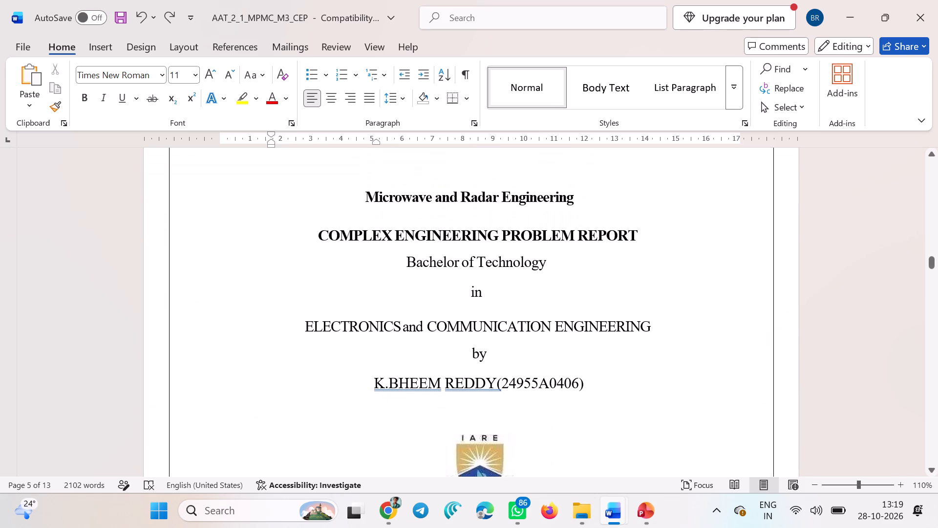
{"action": "scroll", "coordinate": [357, 258], "scroll_direction": "down", "scroll_amount": 1}
{"action": "scroll", "coordinate": [357, 258], "scroll_direction": "up", "scroll_amount": 1}
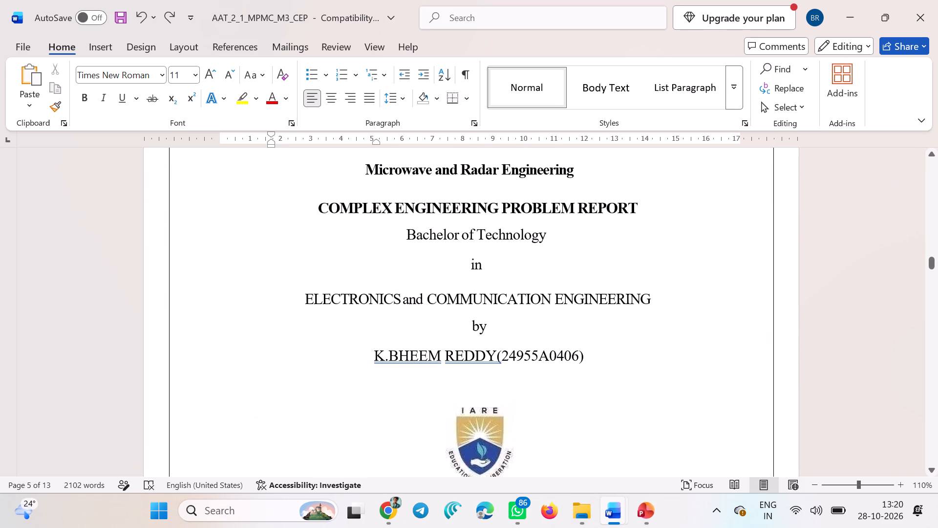
{"action": "scroll", "coordinate": [357, 258], "scroll_direction": "up", "scroll_amount": 1}
{"action": "scroll", "coordinate": [357, 258], "scroll_direction": "down", "scroll_amount": 1}
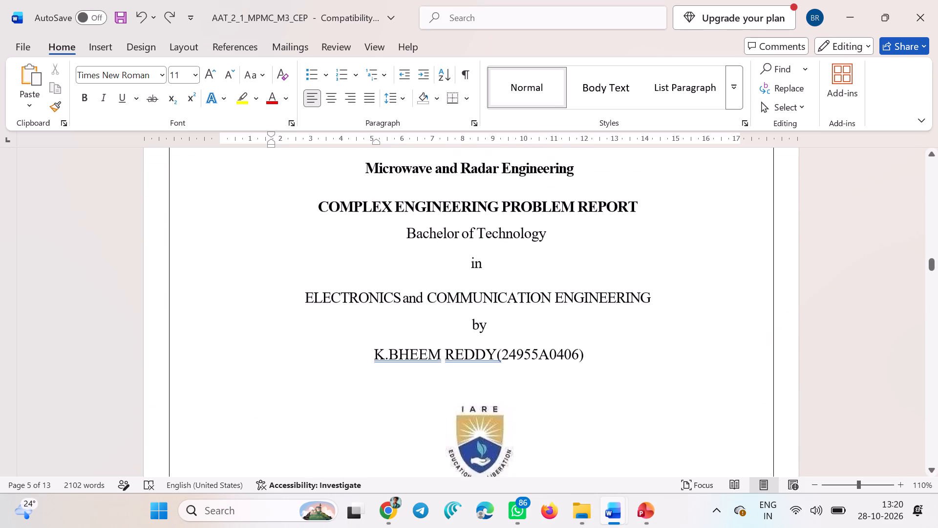
{"action": "scroll", "coordinate": [357, 258], "scroll_direction": "down", "scroll_amount": 3}
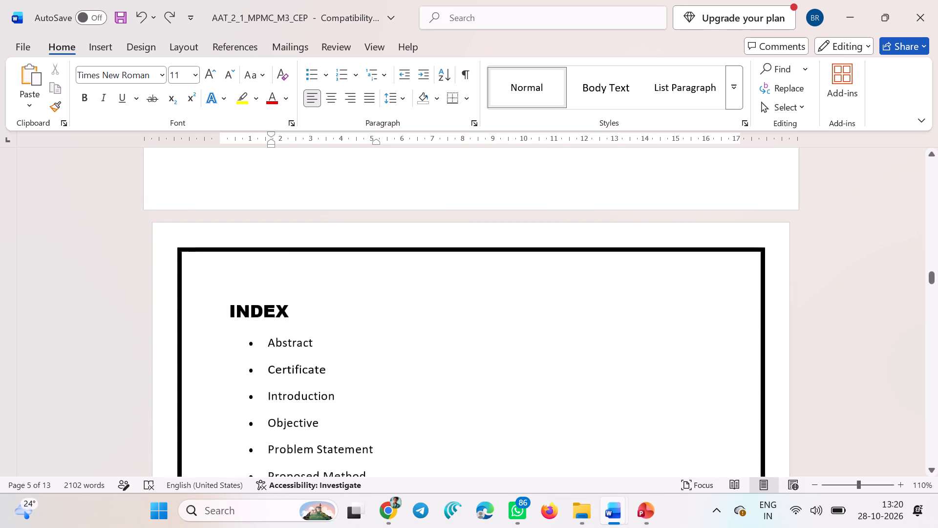
Review the self-assessment form, its signature block and the declaration pages from the start of the report.
{"action": "scroll", "coordinate": [357, 258], "scroll_direction": "up", "scroll_amount": 5}
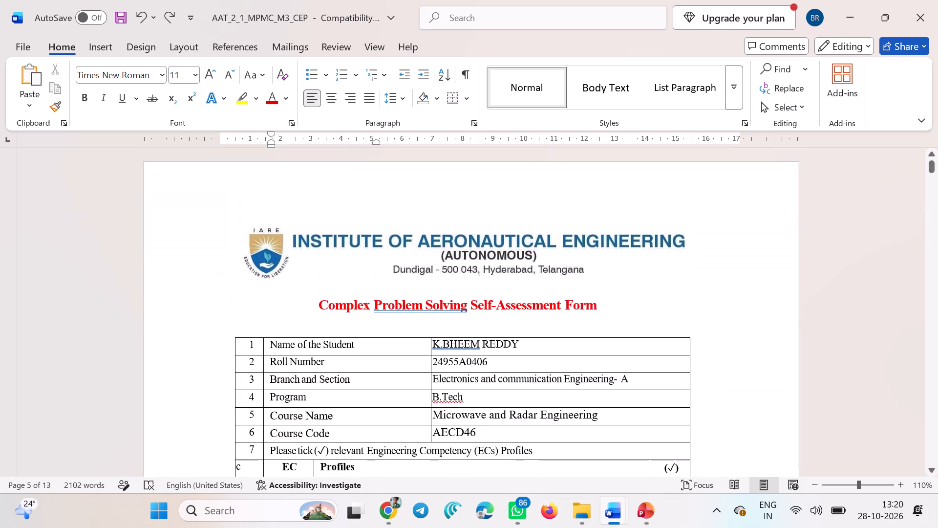
{"action": "scroll", "coordinate": [357, 258], "scroll_direction": "down", "scroll_amount": 5}
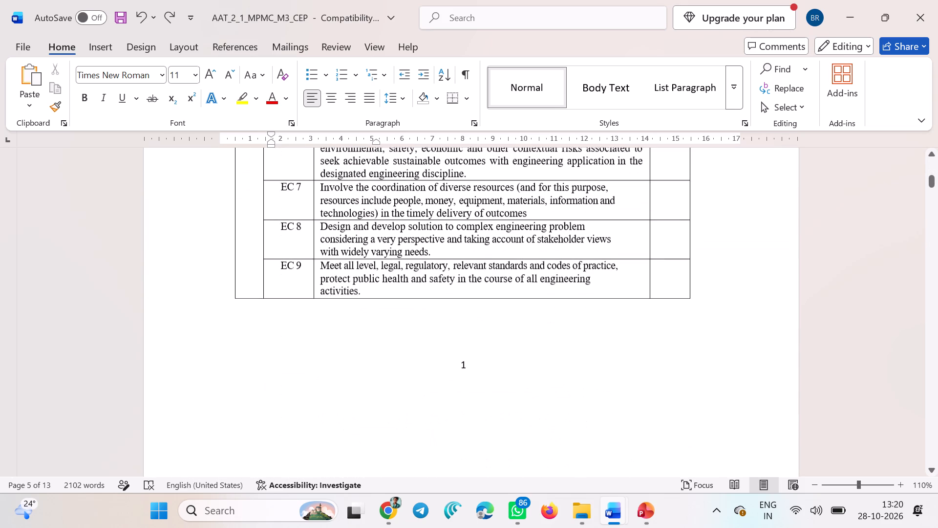
{"action": "scroll", "coordinate": [357, 258], "scroll_direction": "down", "scroll_amount": 3}
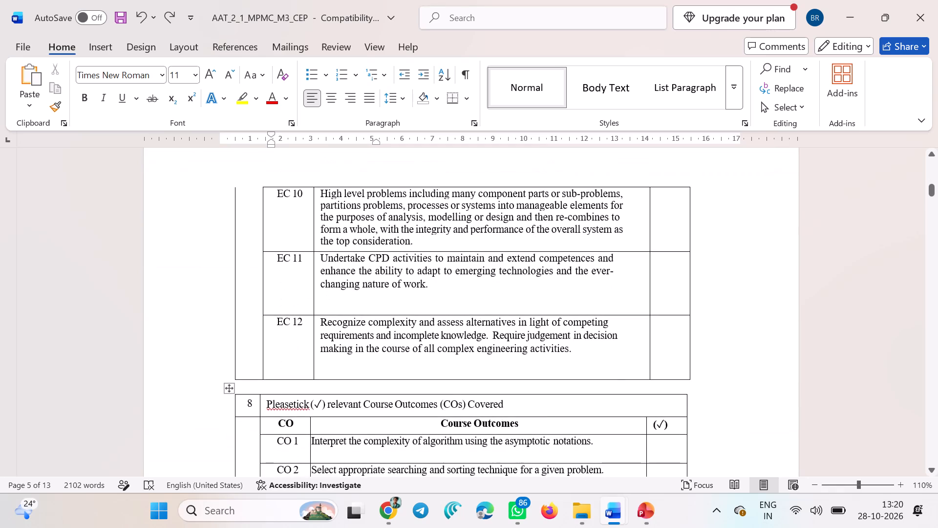
{"action": "scroll", "coordinate": [357, 258], "scroll_direction": "down", "scroll_amount": 4}
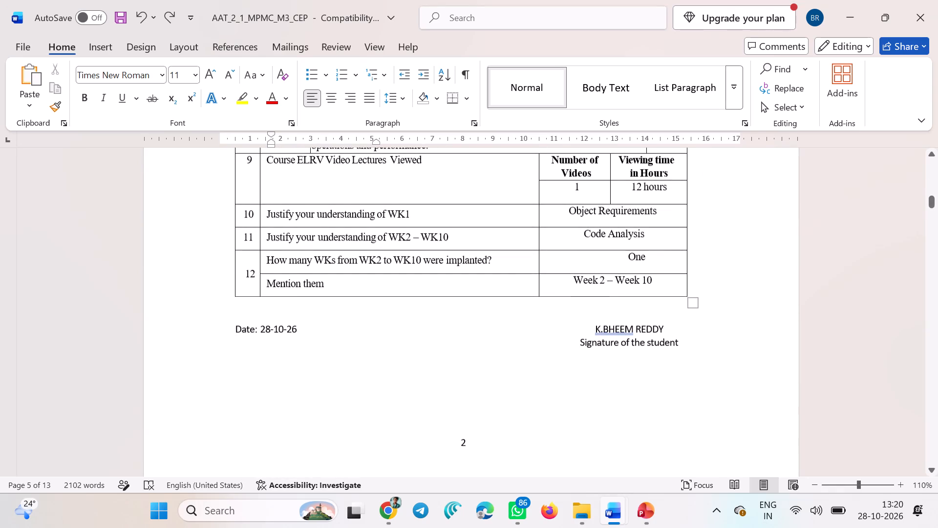
{"action": "scroll", "coordinate": [357, 258], "scroll_direction": "down", "scroll_amount": 9}
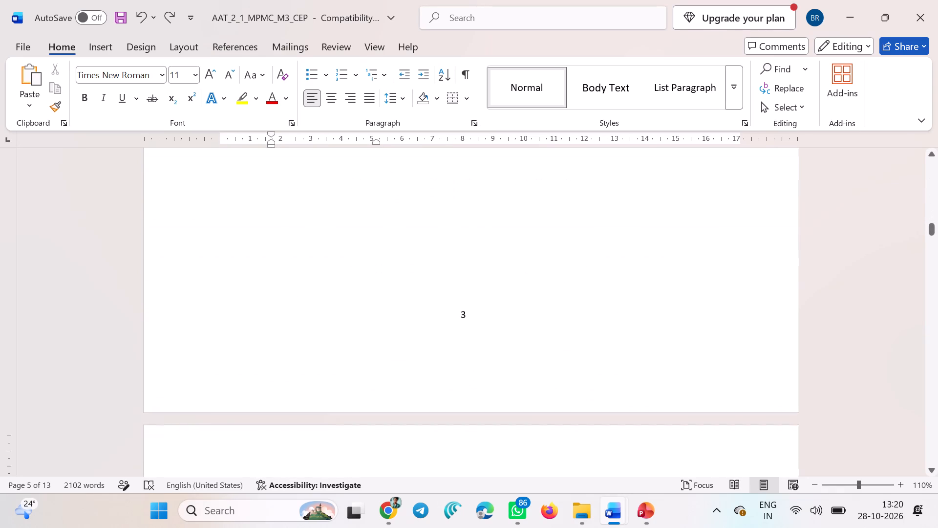
{"action": "scroll", "coordinate": [357, 258], "scroll_direction": "down", "scroll_amount": 8}
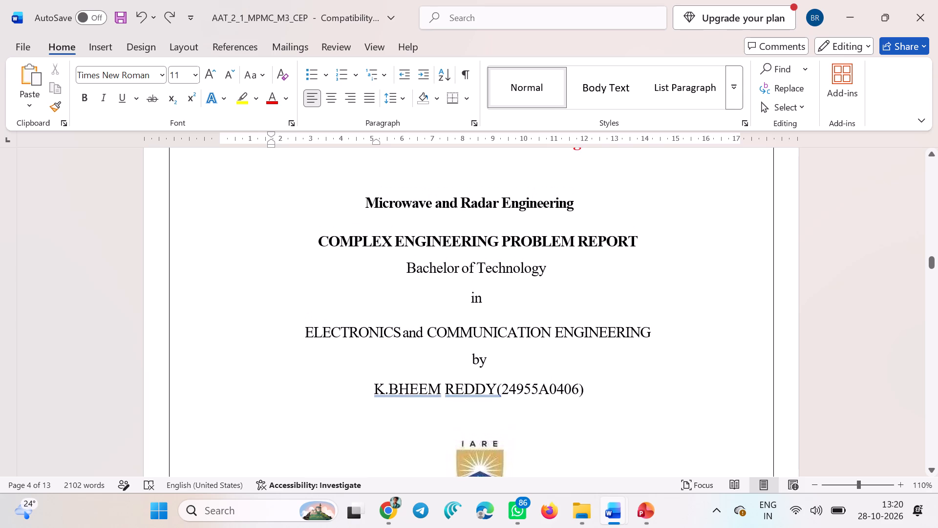
Recheck the pages from the Matched Filter Receiver Design heading on page 3 through the declaration, title page and index.
{"action": "scroll", "coordinate": [357, 258], "scroll_direction": "up", "scroll_amount": 1}
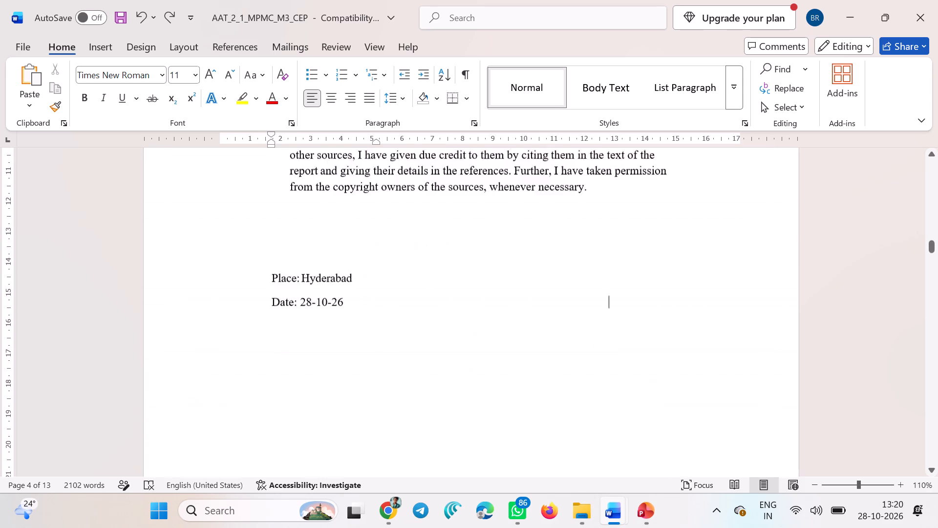
{"action": "scroll", "coordinate": [357, 258], "scroll_direction": "up", "scroll_amount": 6}
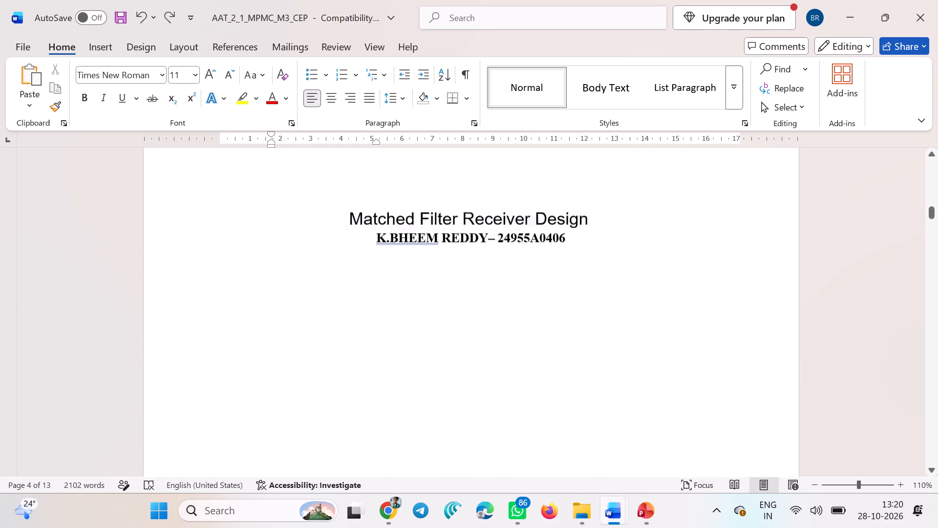
{"action": "scroll", "coordinate": [357, 258], "scroll_direction": "down", "scroll_amount": 1}
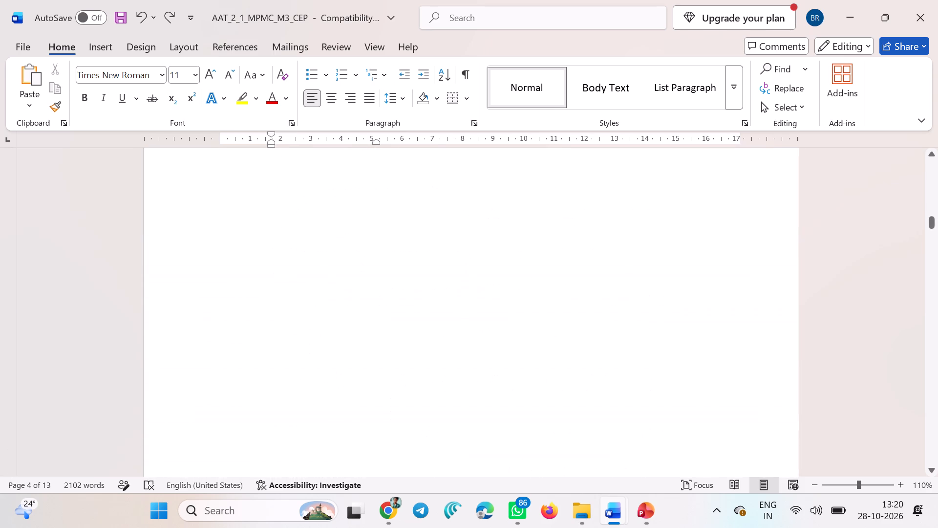
{"action": "scroll", "coordinate": [357, 258], "scroll_direction": "down", "scroll_amount": 2}
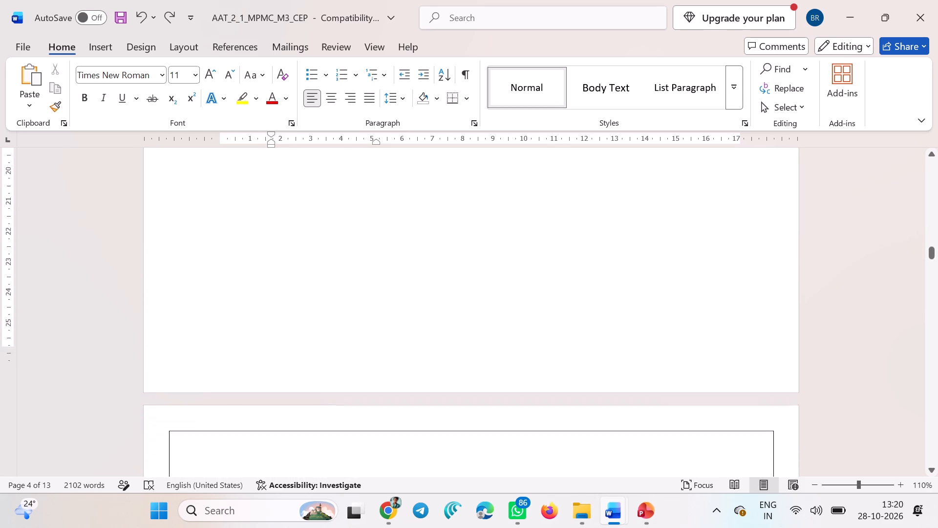
{"action": "scroll", "coordinate": [357, 258], "scroll_direction": "down", "scroll_amount": 4}
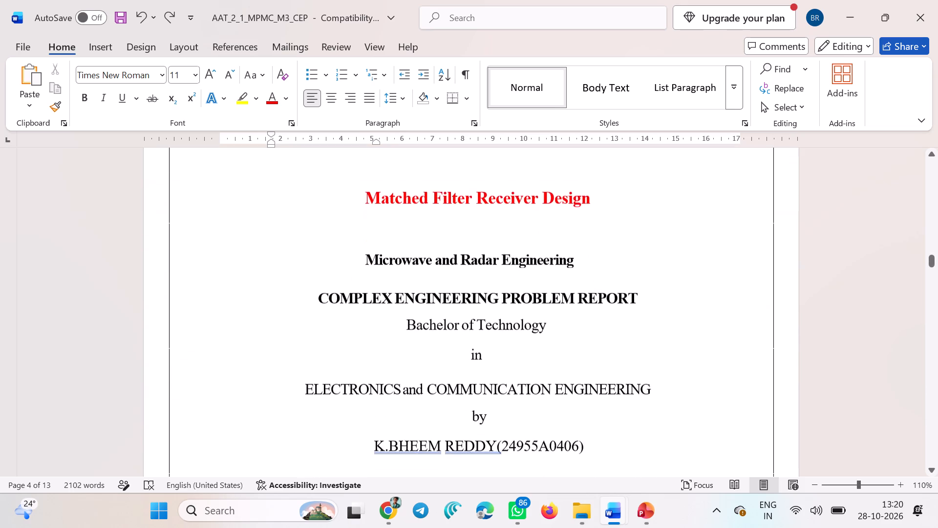
{"action": "scroll", "coordinate": [357, 258], "scroll_direction": "down", "scroll_amount": 5}
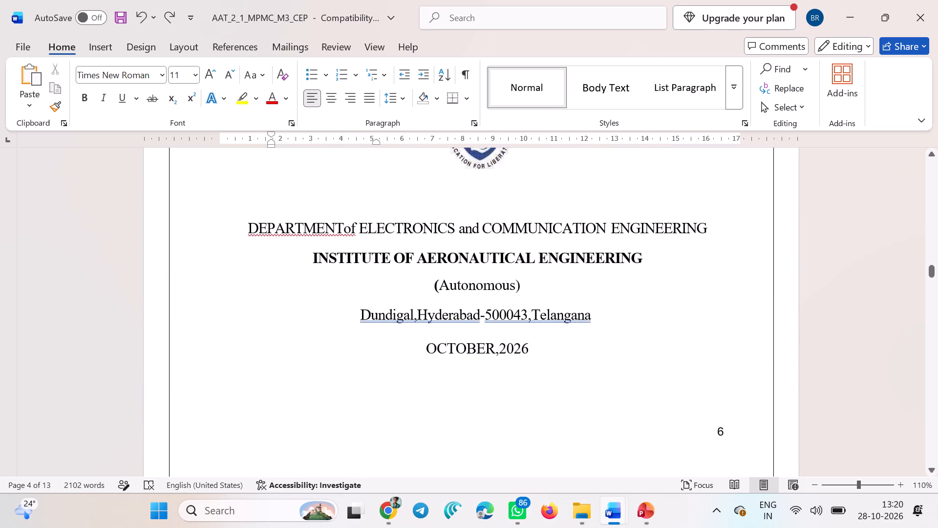
{"action": "scroll", "coordinate": [357, 258], "scroll_direction": "down", "scroll_amount": 6}
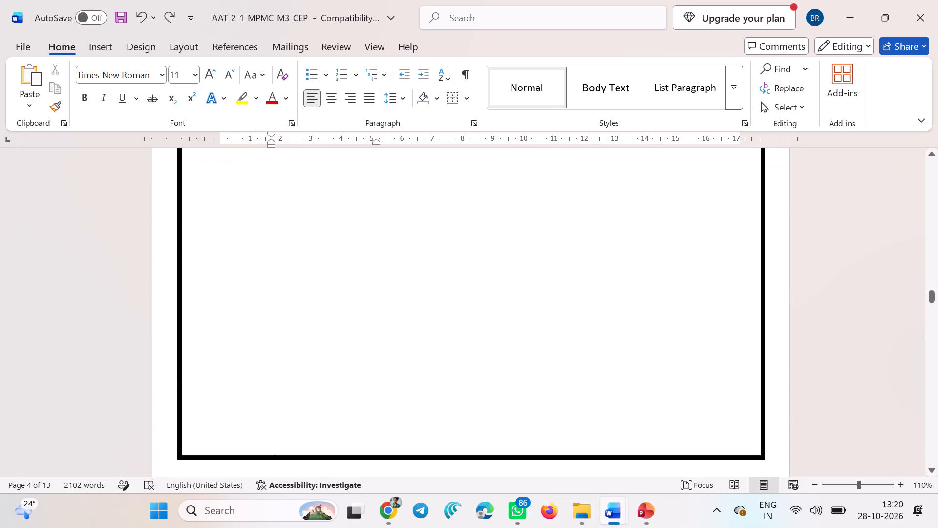
{"action": "scroll", "coordinate": [357, 258], "scroll_direction": "down", "scroll_amount": 2}
{"action": "scroll", "coordinate": [357, 258], "scroll_direction": "up", "scroll_amount": 8}
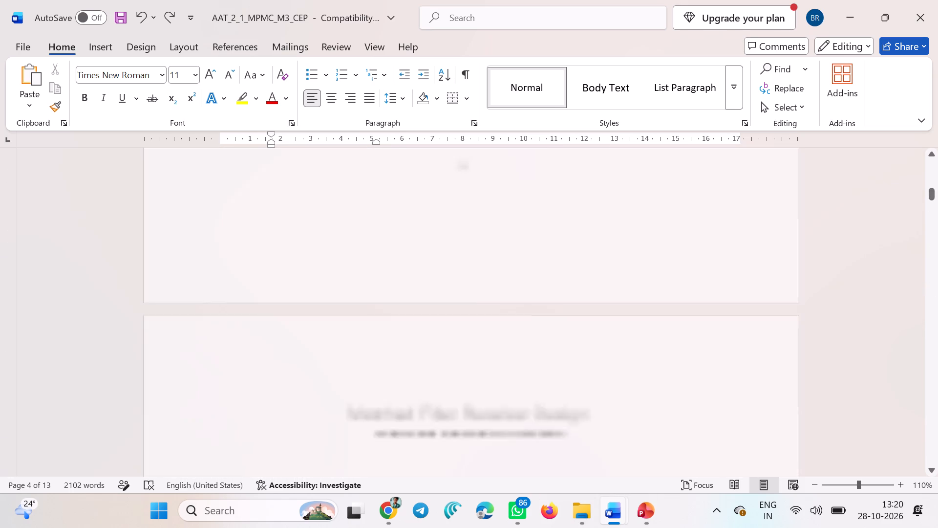
{"action": "scroll", "coordinate": [357, 258], "scroll_direction": "up", "scroll_amount": 3}
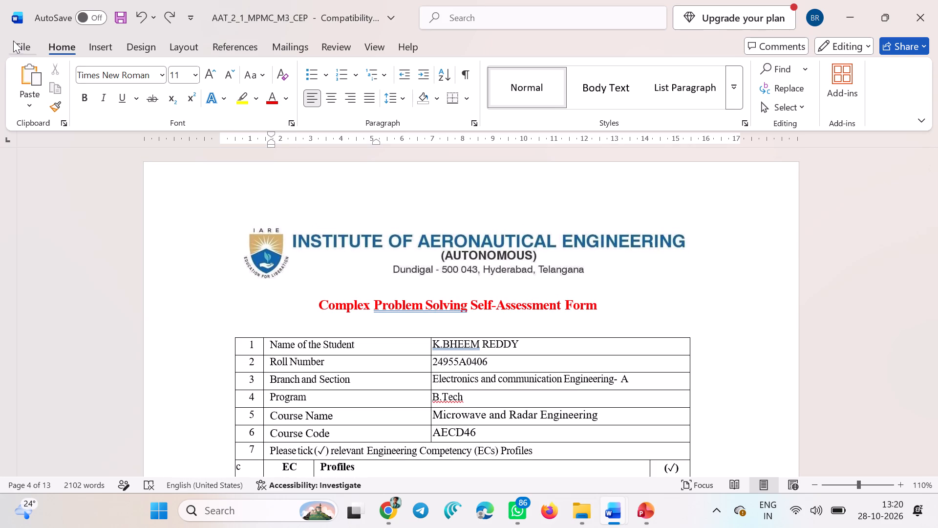
Choose the ASSIGNMENT folder on New Volume (D:) as the save location for a copy of the report.
{"action": "left_click", "coordinate": [14, 39]}
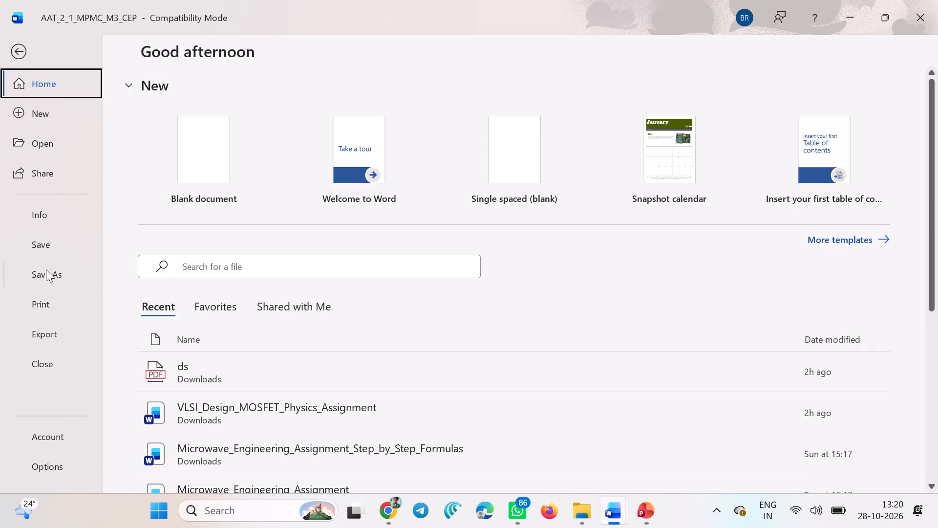
{"action": "left_click", "coordinate": [46, 278]}
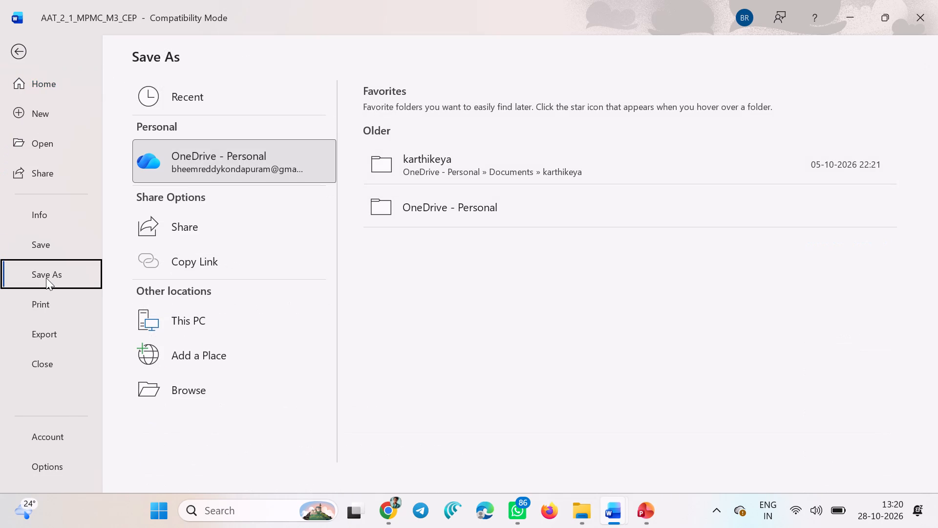
{"action": "left_click", "coordinate": [497, 163]}
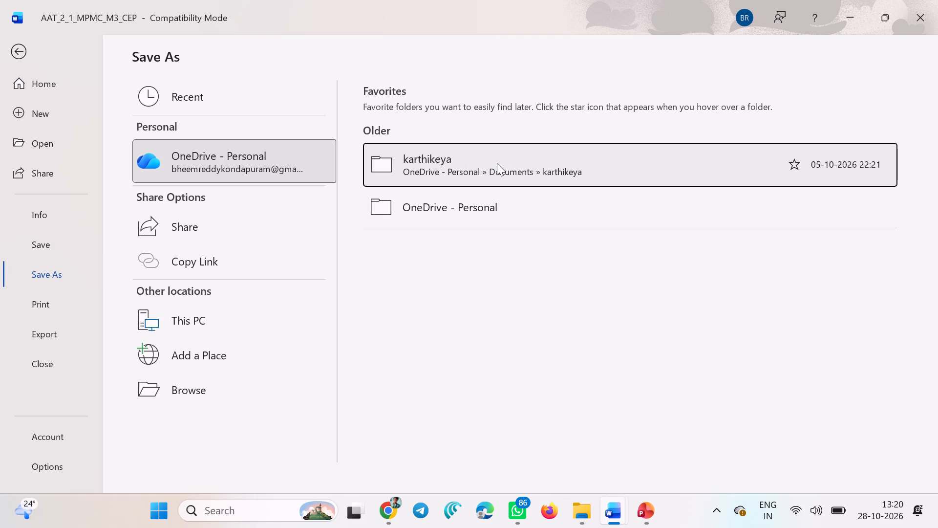
{"action": "left_click", "coordinate": [497, 163]}
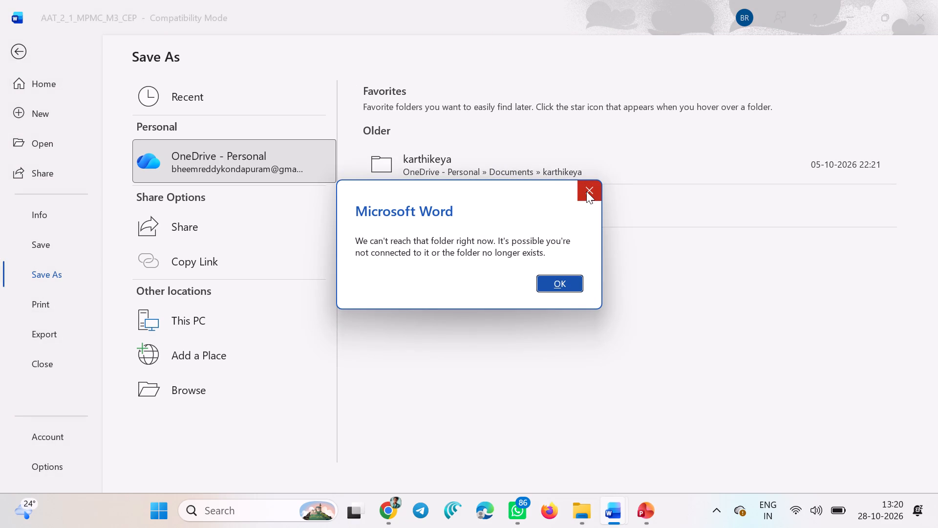
{"action": "left_click", "coordinate": [586, 191]}
{"action": "left_click", "coordinate": [551, 204]}
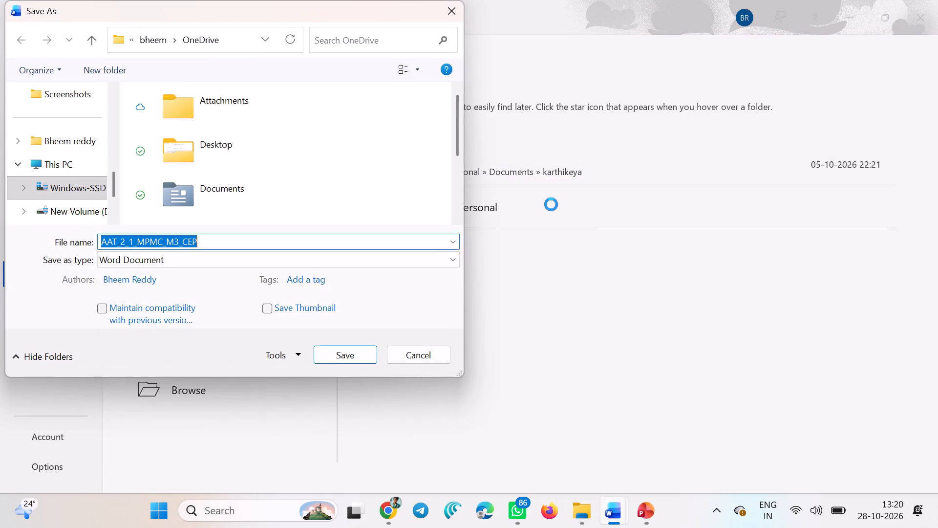
{"action": "left_click", "coordinate": [77, 209]}
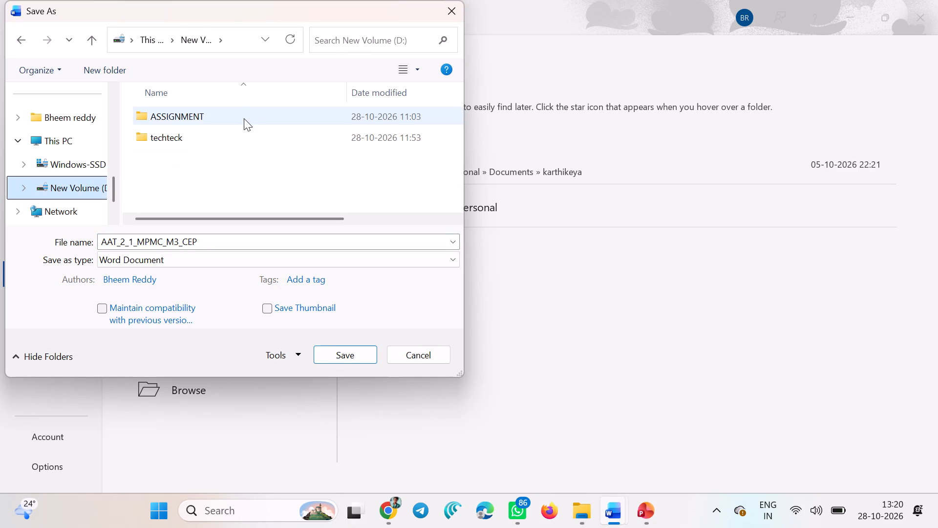
{"action": "double_click", "coordinate": [244, 118]}
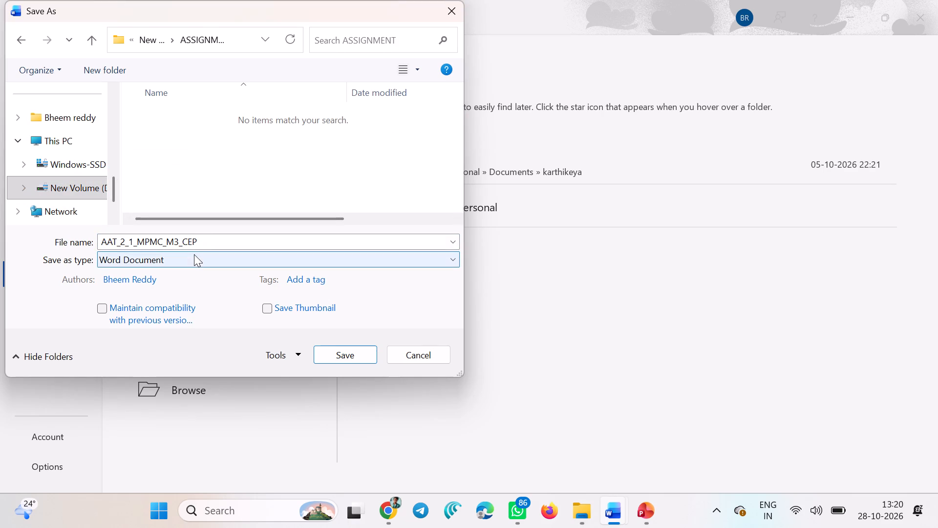
Save the report in the ASSIGNMENT folder as a PDF named MEREPORT.
{"action": "left_click", "coordinate": [194, 254]}
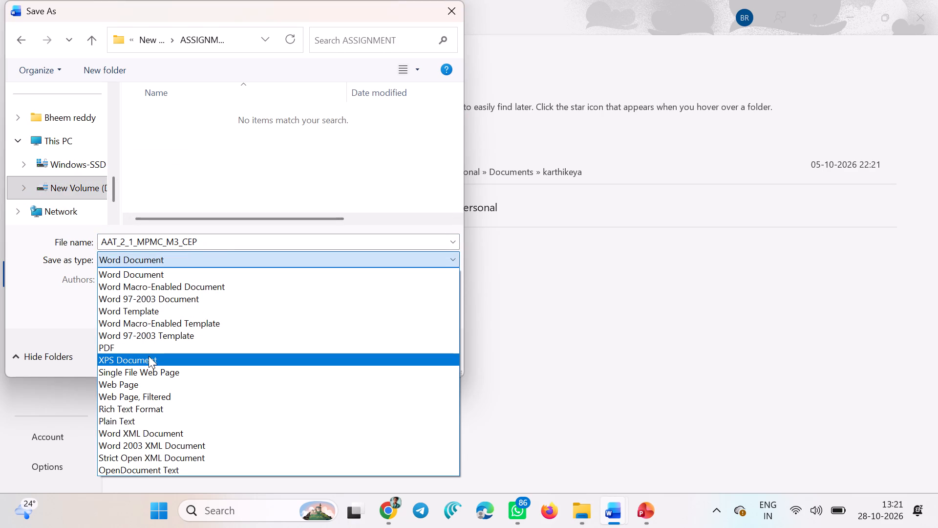
{"action": "left_click", "coordinate": [151, 352]}
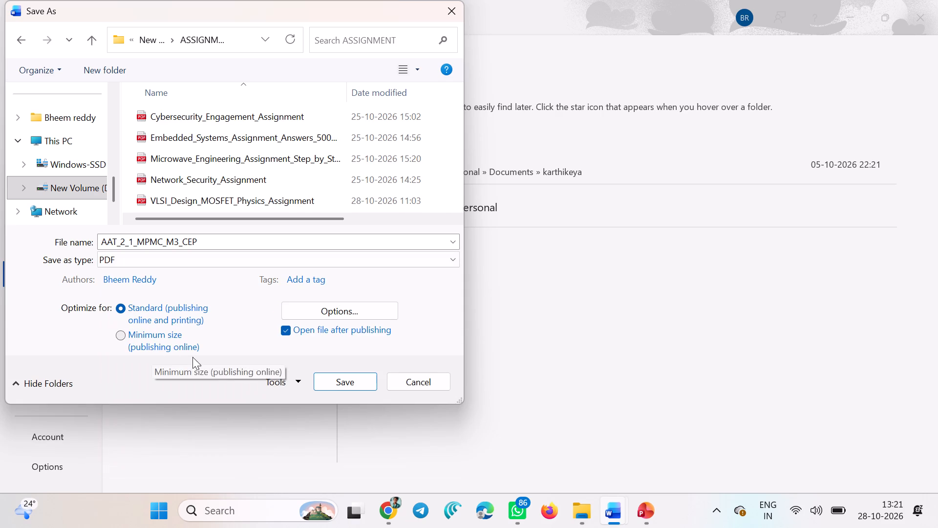
{"action": "left_click", "coordinate": [245, 241]}
{"action": "key", "text": "BackSpace"}
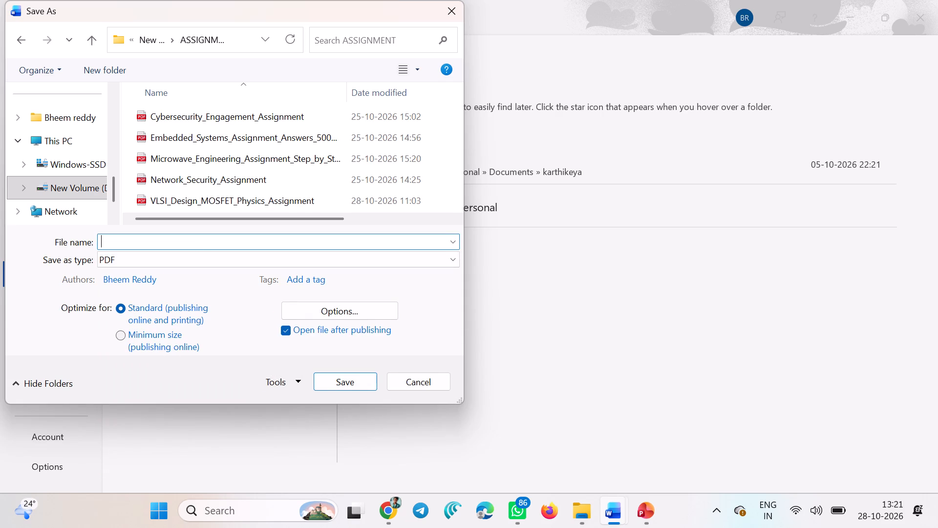
{"action": "key", "text": "m"}
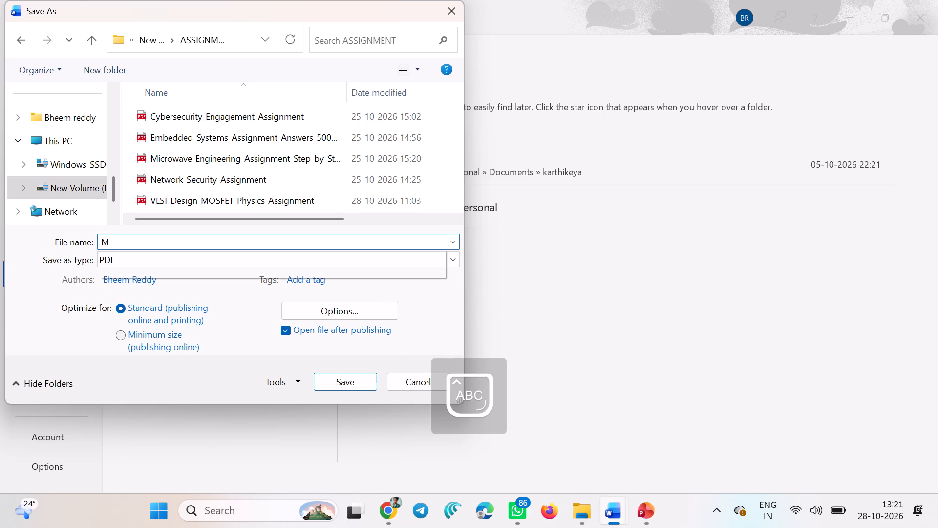
{"action": "key", "text": "e"}
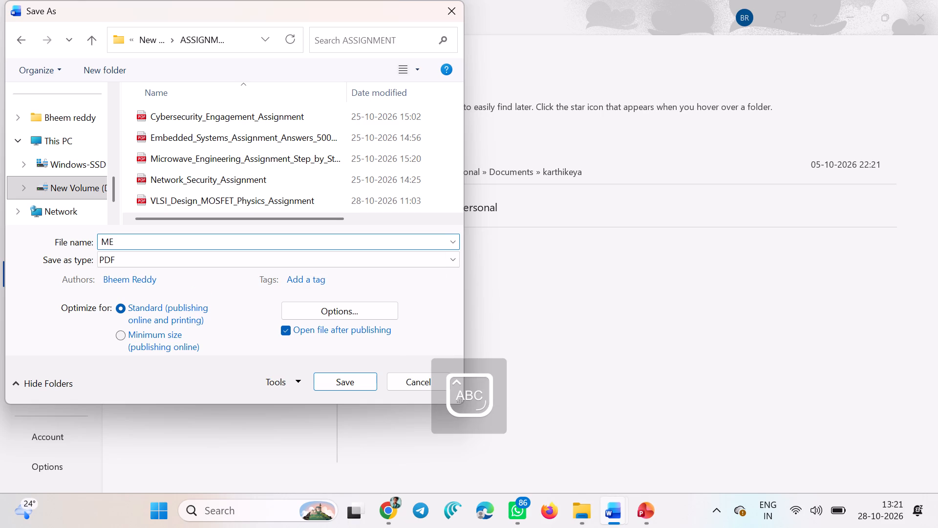
{"action": "type", "text": "REPORT"}
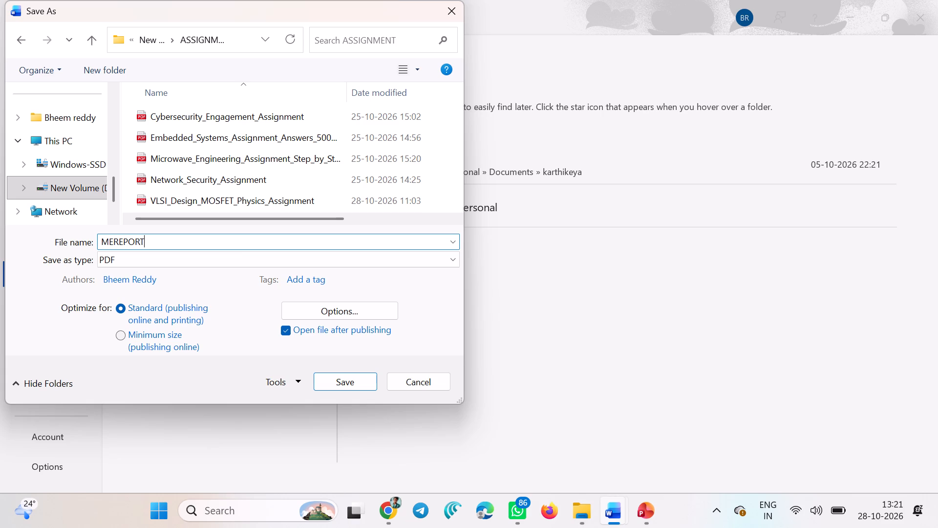
{"action": "left_click", "coordinate": [339, 383]}
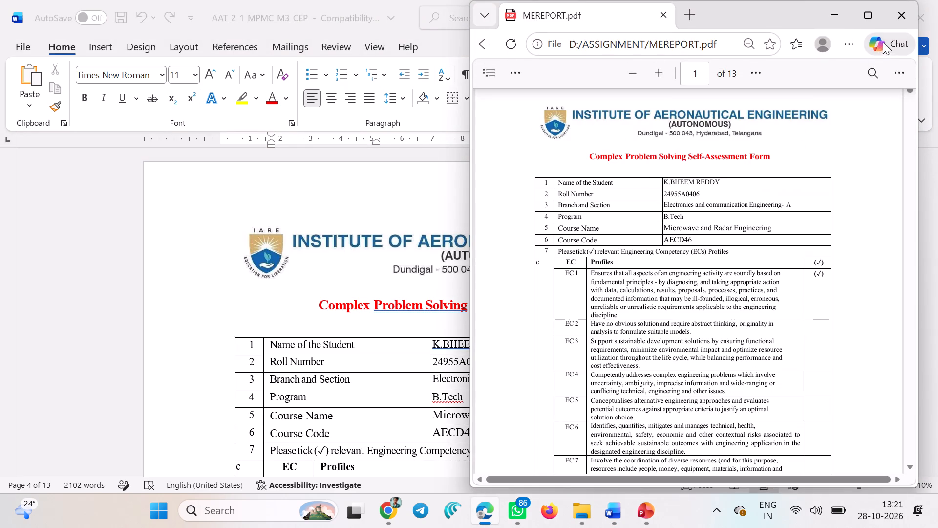
Review the exported PDF in a maximized Edge window, from the self-assessment form through the declaration to the title page.
{"action": "left_click", "coordinate": [872, 3]}
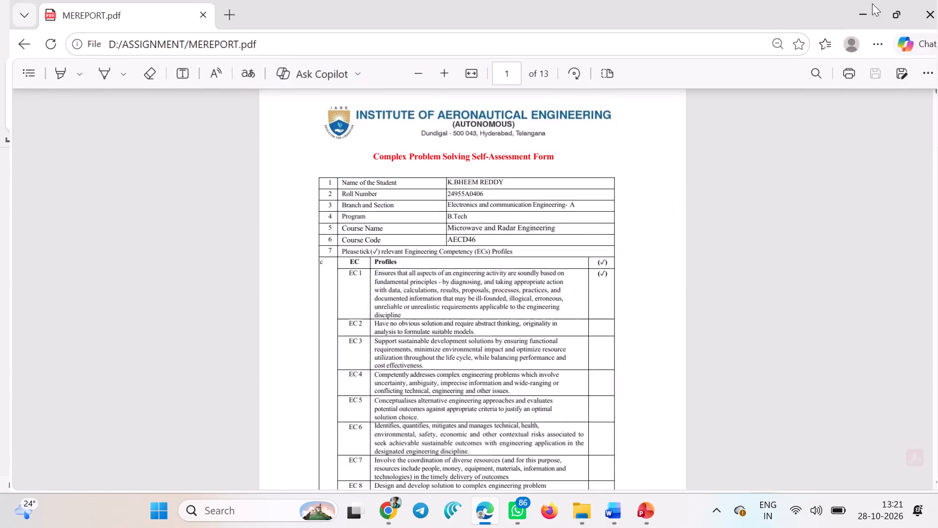
{"action": "scroll", "coordinate": [448, 235], "scroll_direction": "down", "scroll_amount": 4}
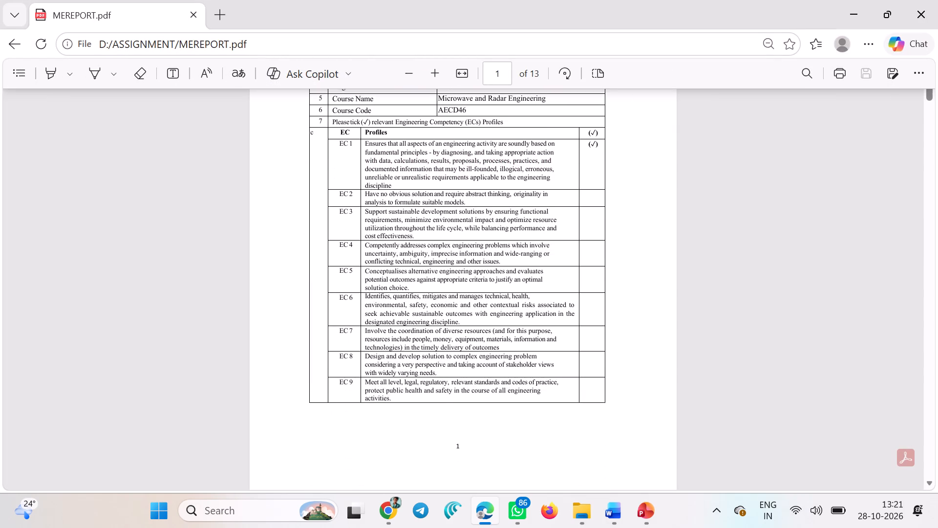
{"action": "scroll", "coordinate": [448, 235], "scroll_direction": "down", "scroll_amount": 8}
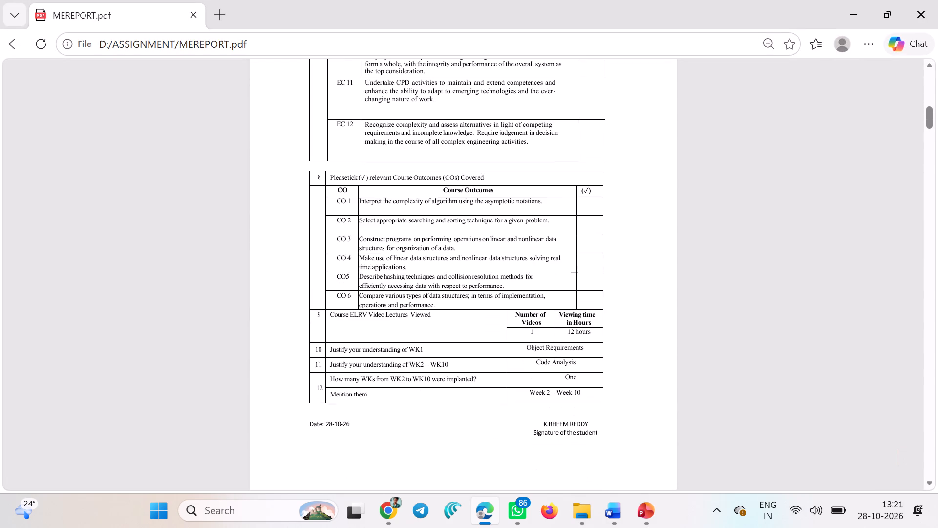
{"action": "scroll", "coordinate": [448, 235], "scroll_direction": "down", "scroll_amount": 9}
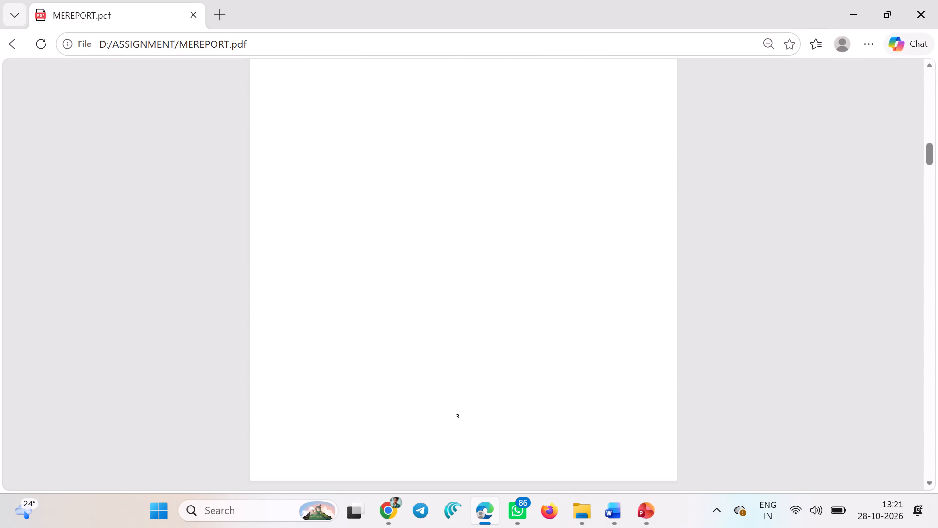
{"action": "scroll", "coordinate": [448, 235], "scroll_direction": "down", "scroll_amount": 11}
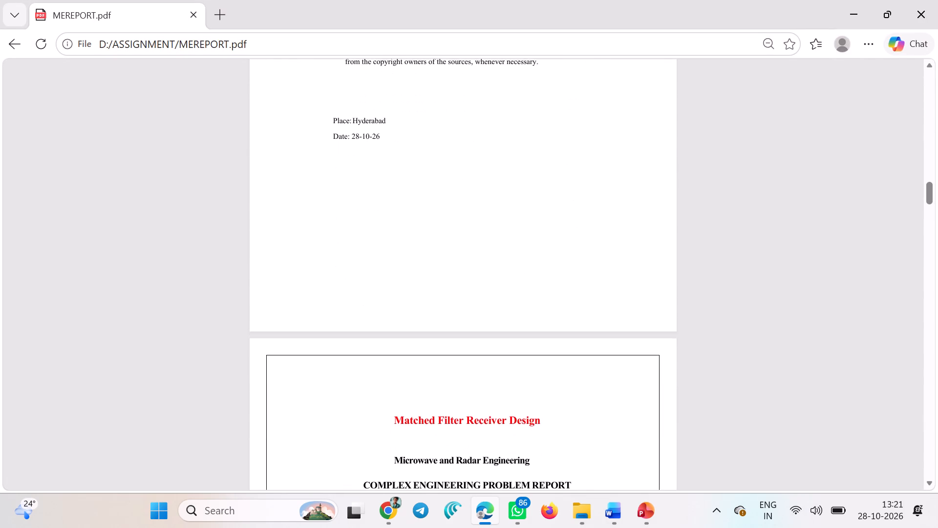
{"action": "scroll", "coordinate": [448, 235], "scroll_direction": "down", "scroll_amount": 6}
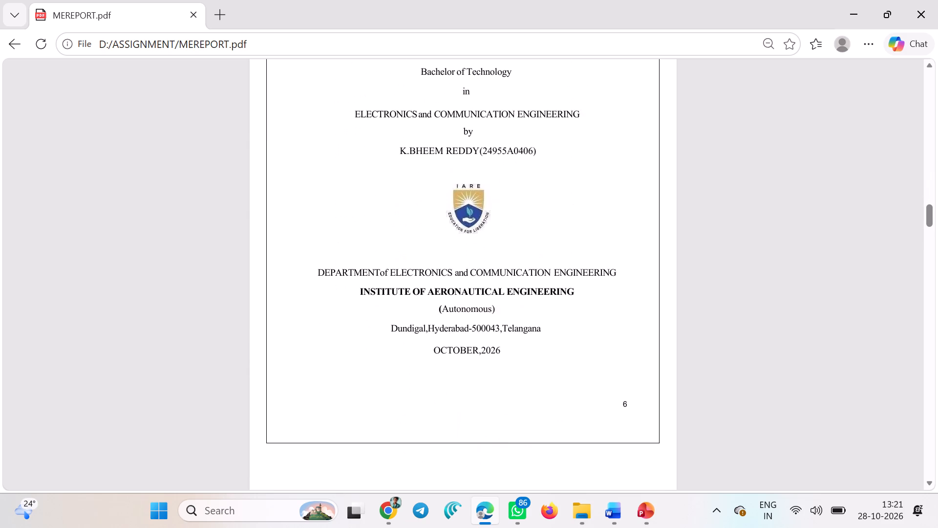
Review the rest of the exported PDF, from the index and abstract through the block diagram and output to the conclusion.
{"action": "scroll", "coordinate": [448, 235], "scroll_direction": "down", "scroll_amount": 10}
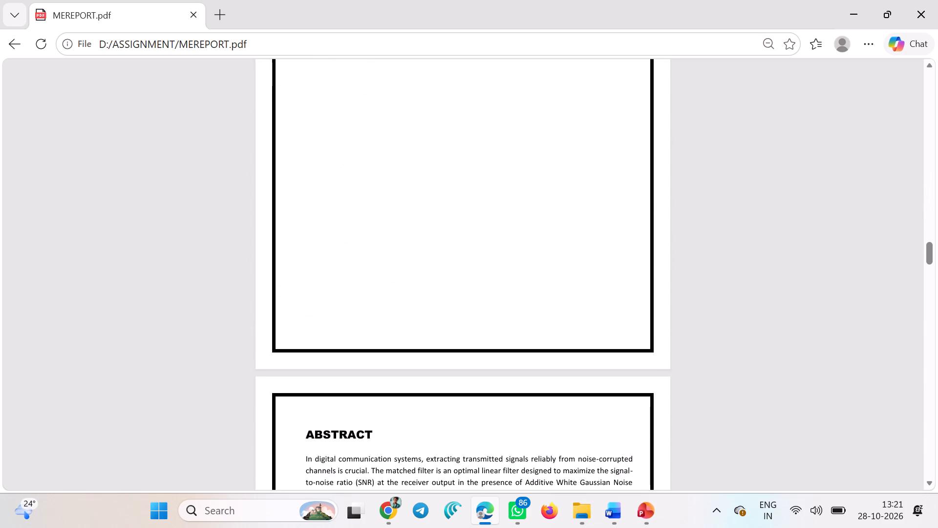
{"action": "scroll", "coordinate": [448, 235], "scroll_direction": "down", "scroll_amount": 7}
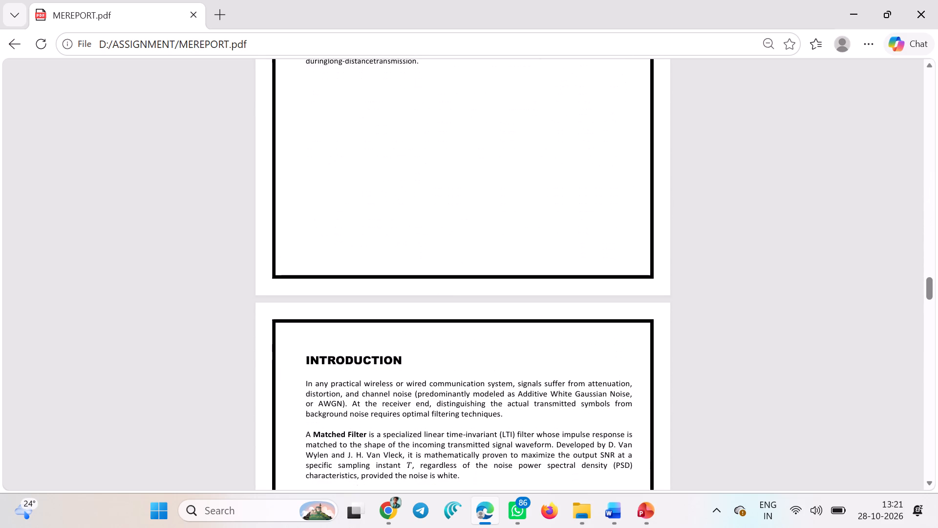
{"action": "scroll", "coordinate": [448, 235], "scroll_direction": "down", "scroll_amount": 6}
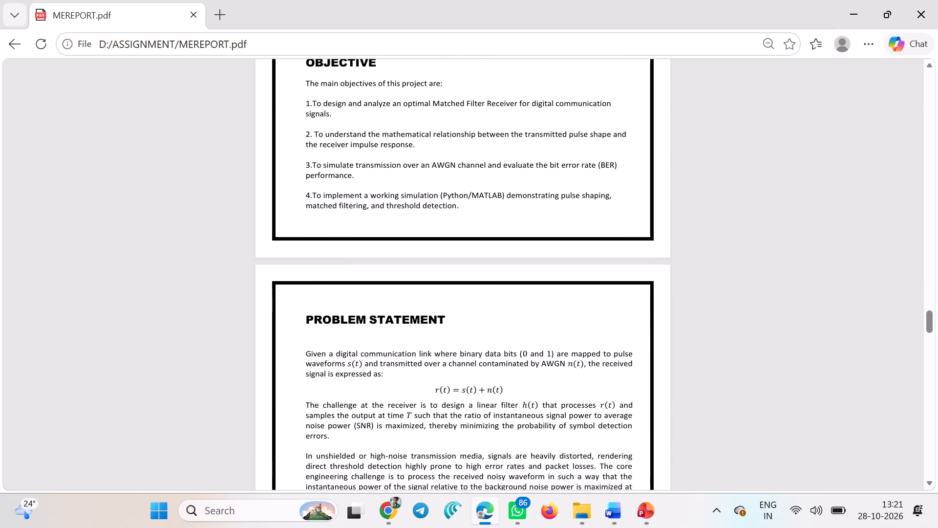
{"action": "scroll", "coordinate": [448, 235], "scroll_direction": "down", "scroll_amount": 8}
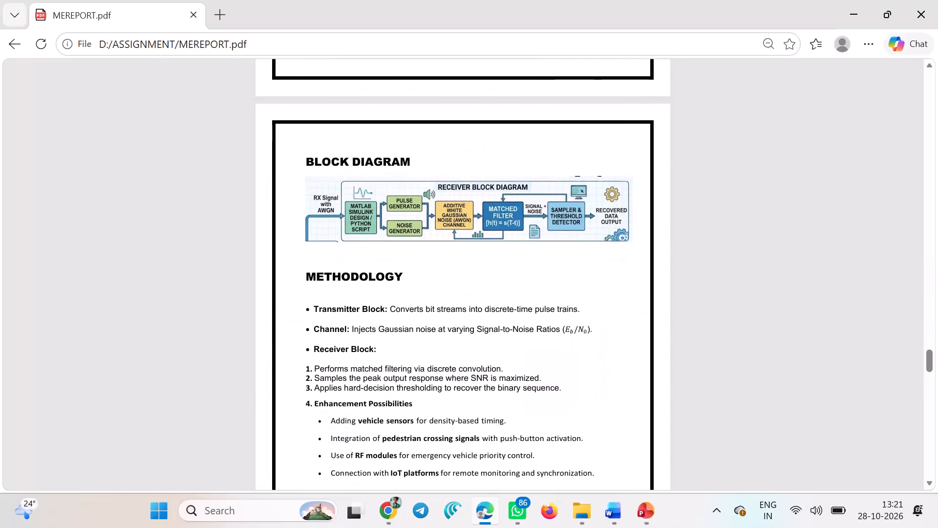
{"action": "scroll", "coordinate": [448, 235], "scroll_direction": "down", "scroll_amount": 8}
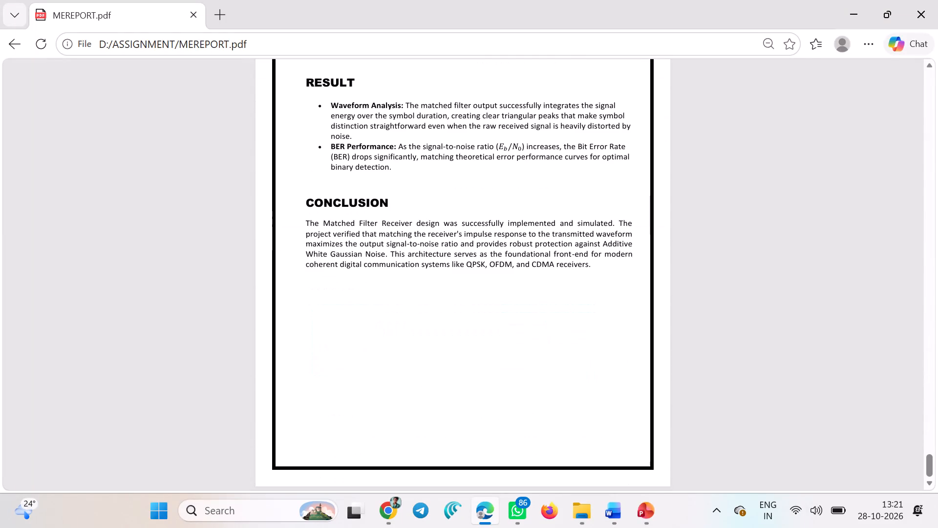
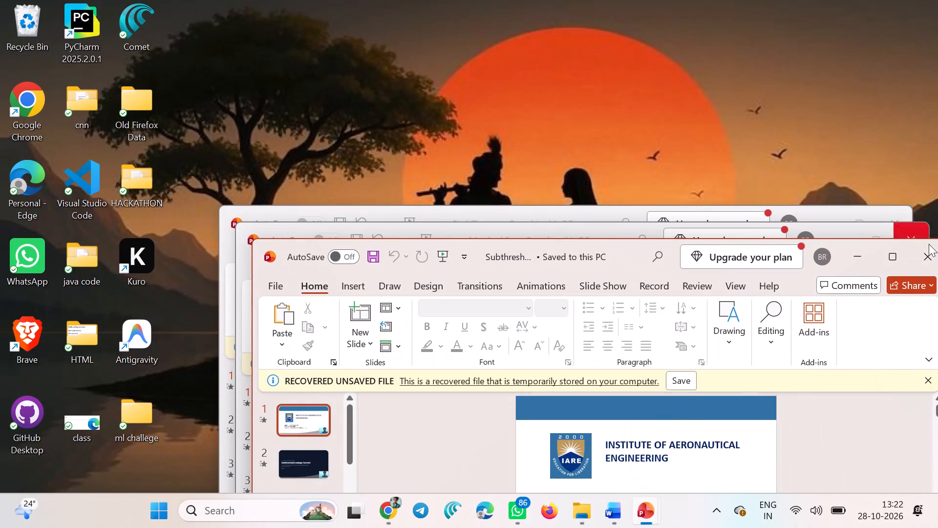
Close the recovered Subthreshold Leakage Current Presentation without saving its changes.
{"action": "left_click", "coordinate": [937, 259]}
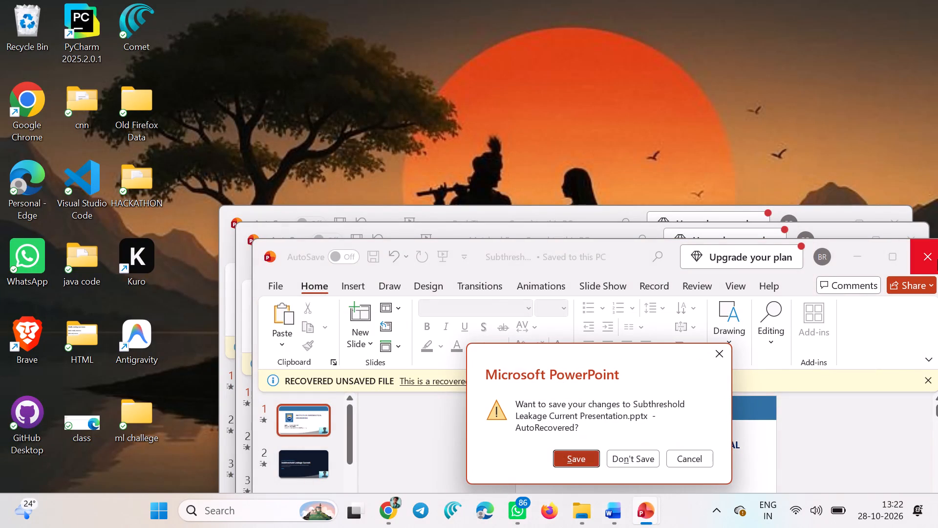
{"action": "left_click", "coordinate": [937, 259]}
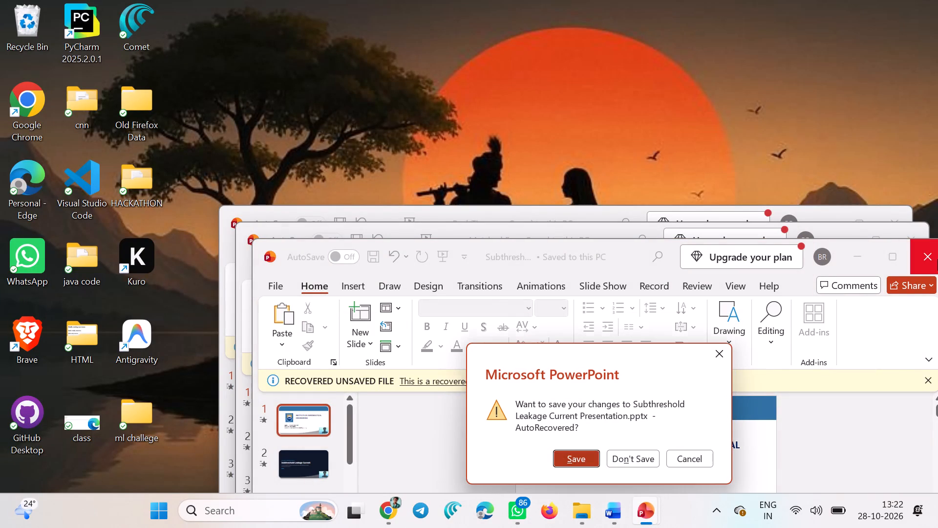
{"action": "left_click", "coordinate": [937, 259]}
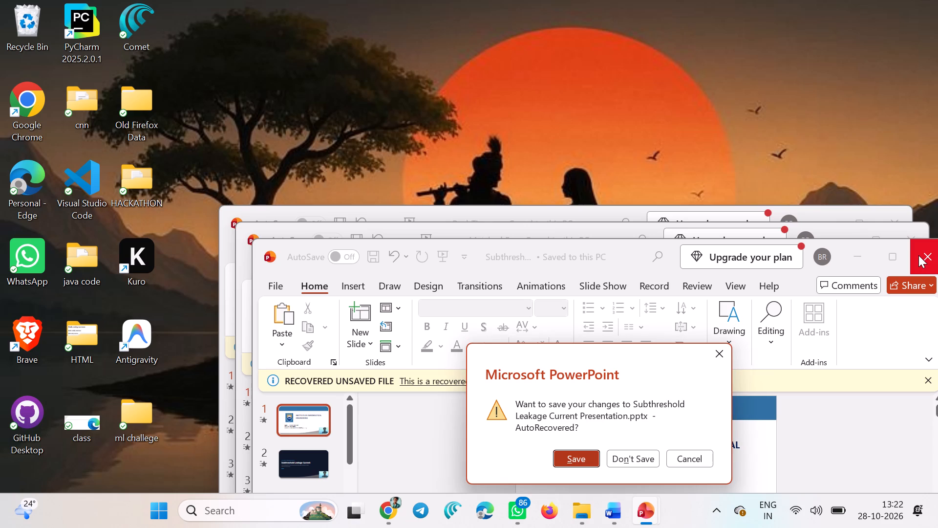
{"action": "left_click", "coordinate": [623, 461]}
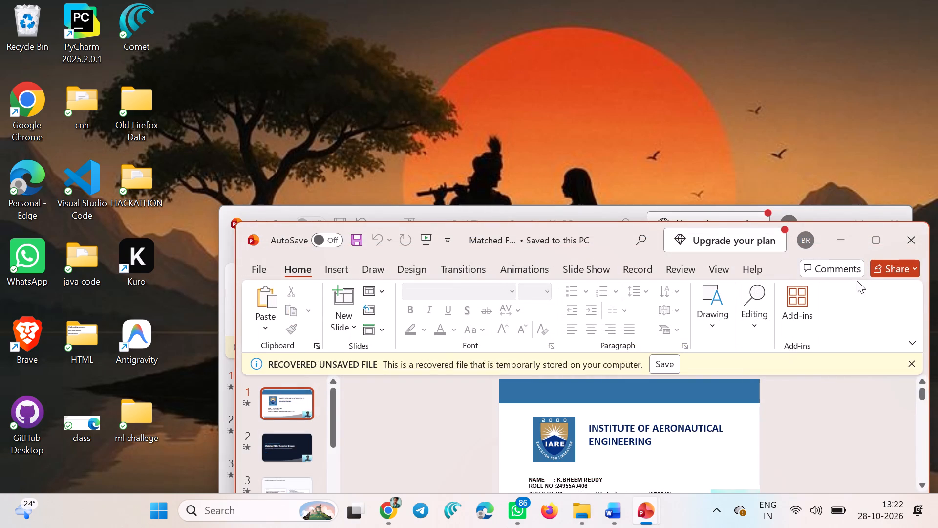
Close the recovered Matched Filter Receiver Design and Real-Time Multi-Channel Monitoring System presentations without saving their changes.
{"action": "left_click", "coordinate": [908, 242]}
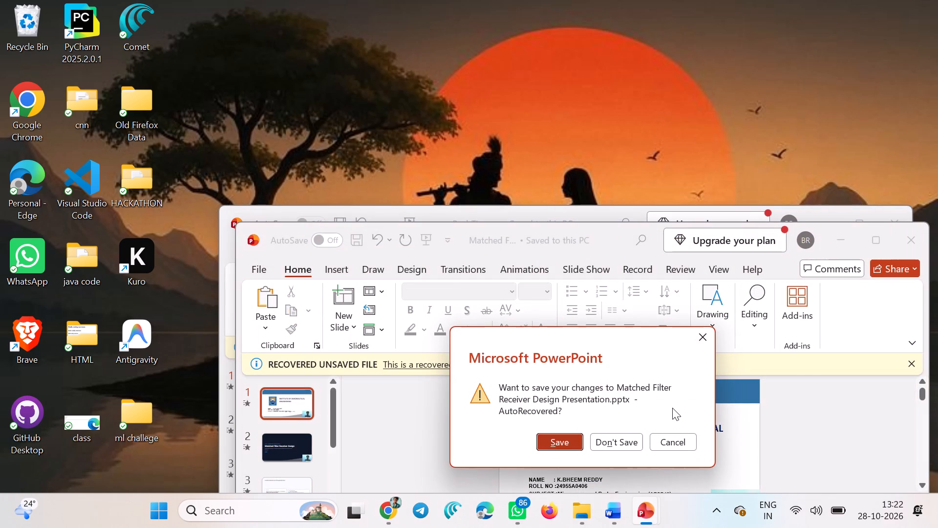
{"action": "left_click", "coordinate": [623, 438]}
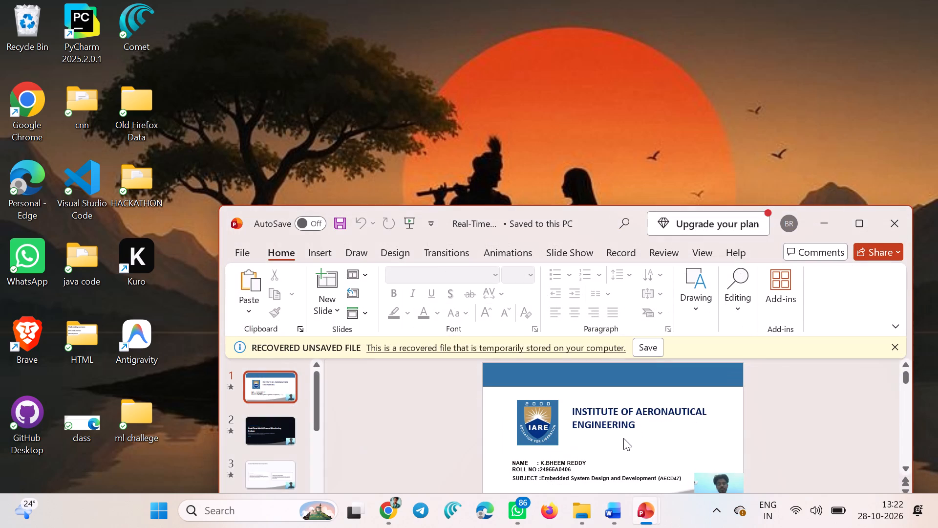
{"action": "left_click", "coordinate": [899, 218]}
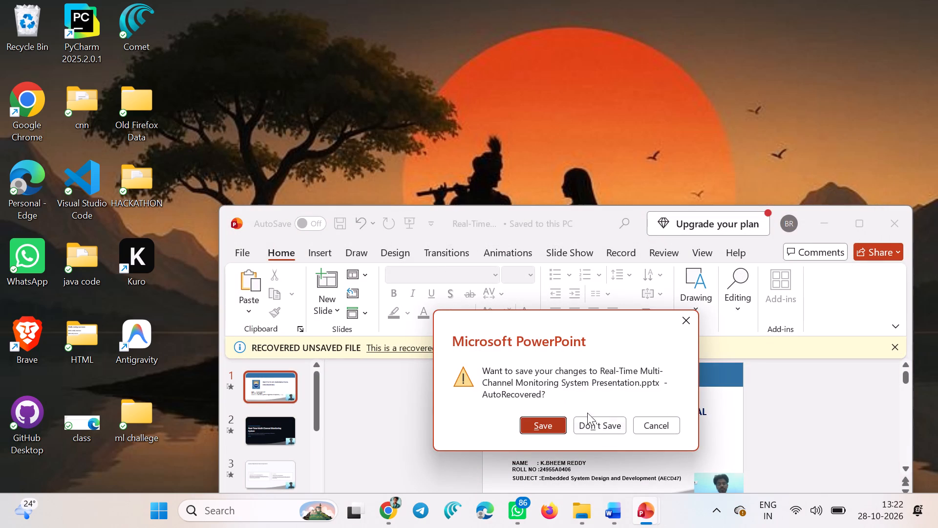
{"action": "left_click", "coordinate": [590, 425]}
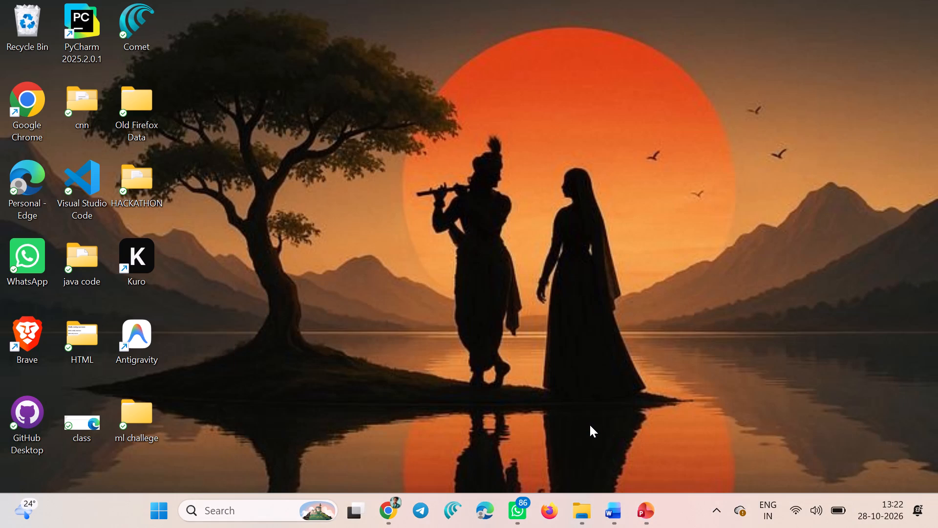